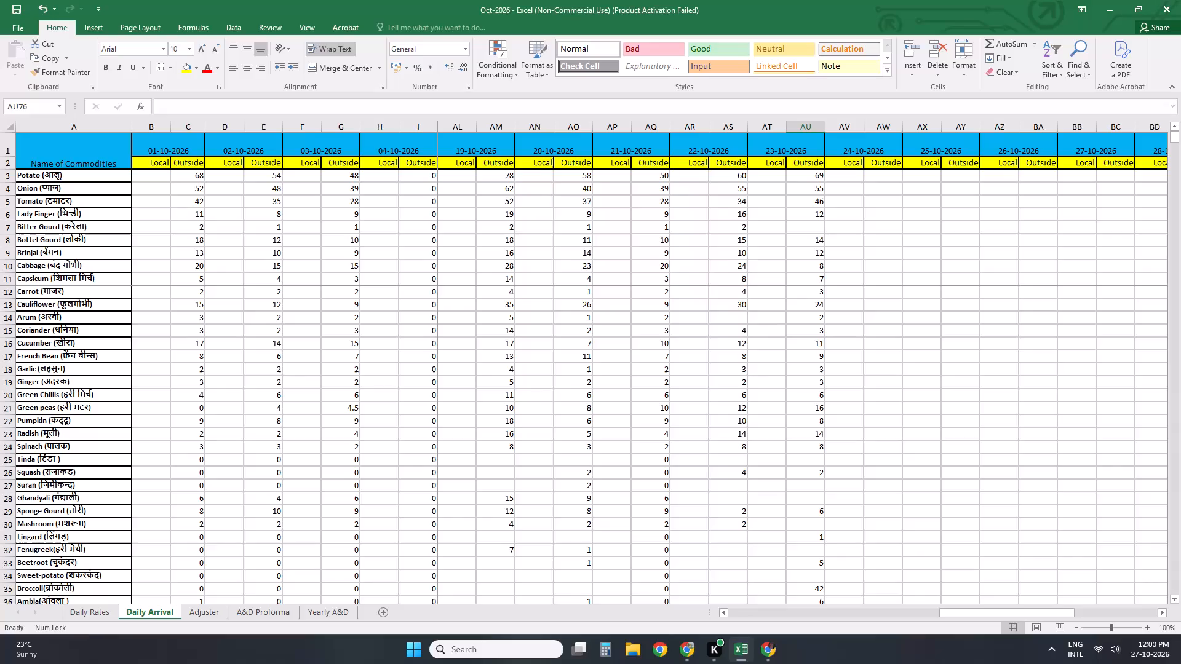
Copy the 17-10-2026 Outside arrivals from Potato through Beetroot into the 24-10-2026 Outside column, starting at the Potato row.
left_click(881, 180)
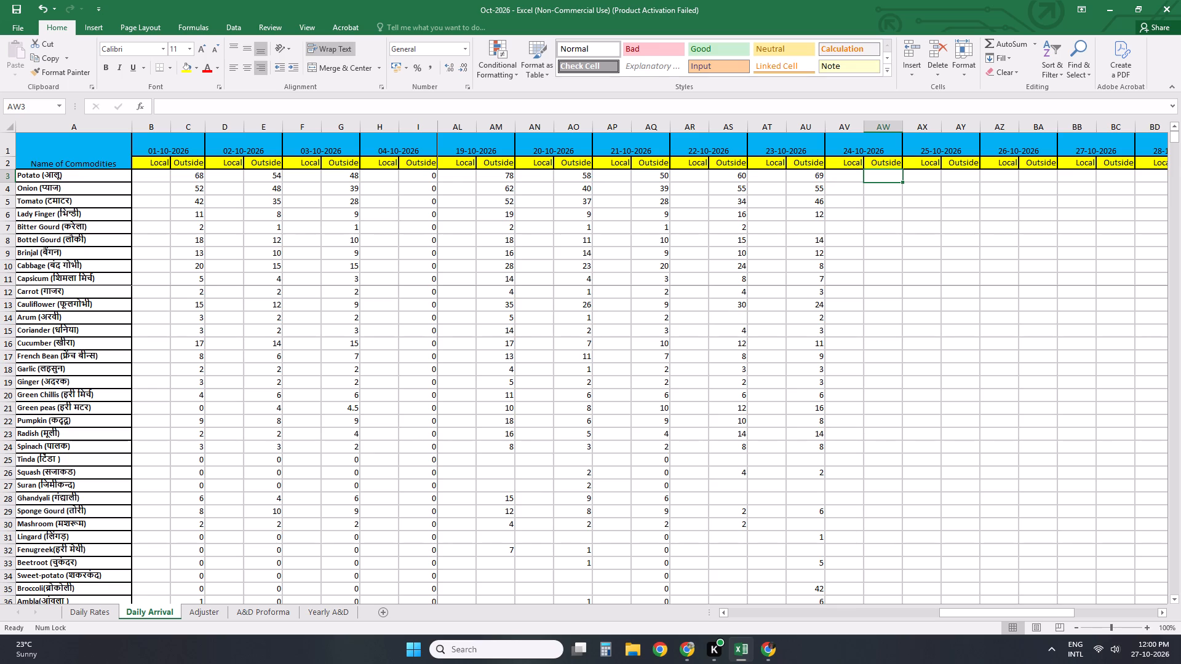
scroll(589, 213, "down", 2)
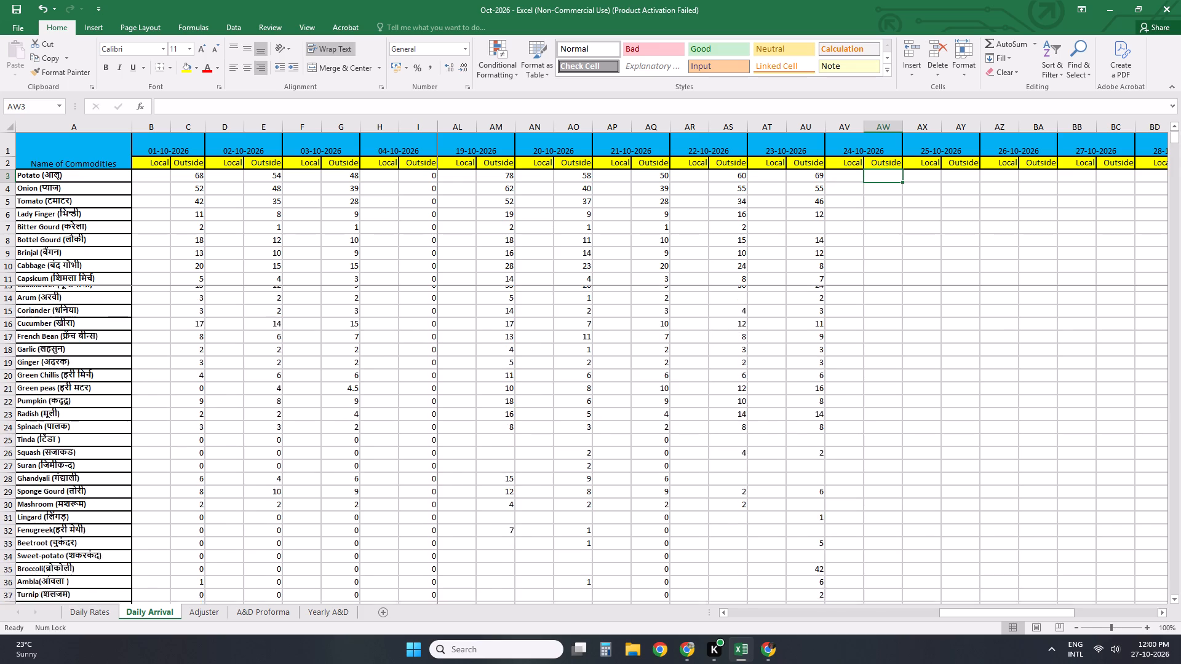
scroll(589, 214, "down", 1)
scroll(611, 251, "up", 2)
left_click_drag(956, 611, 948, 616)
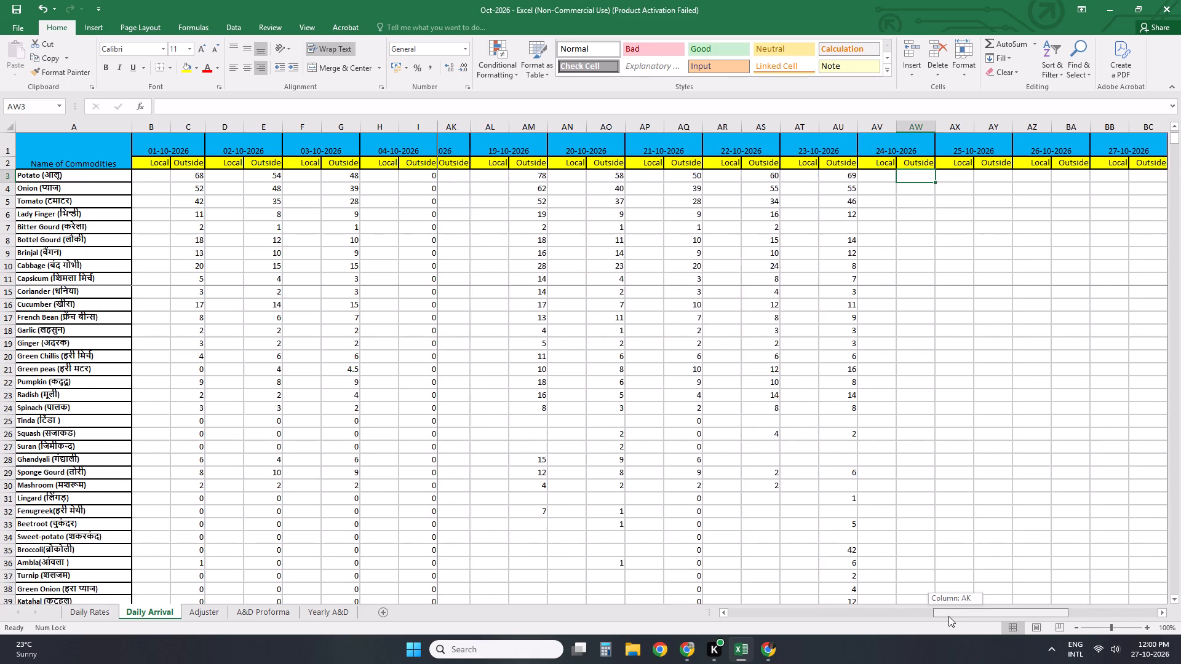
left_click_drag(948, 616, 911, 615)
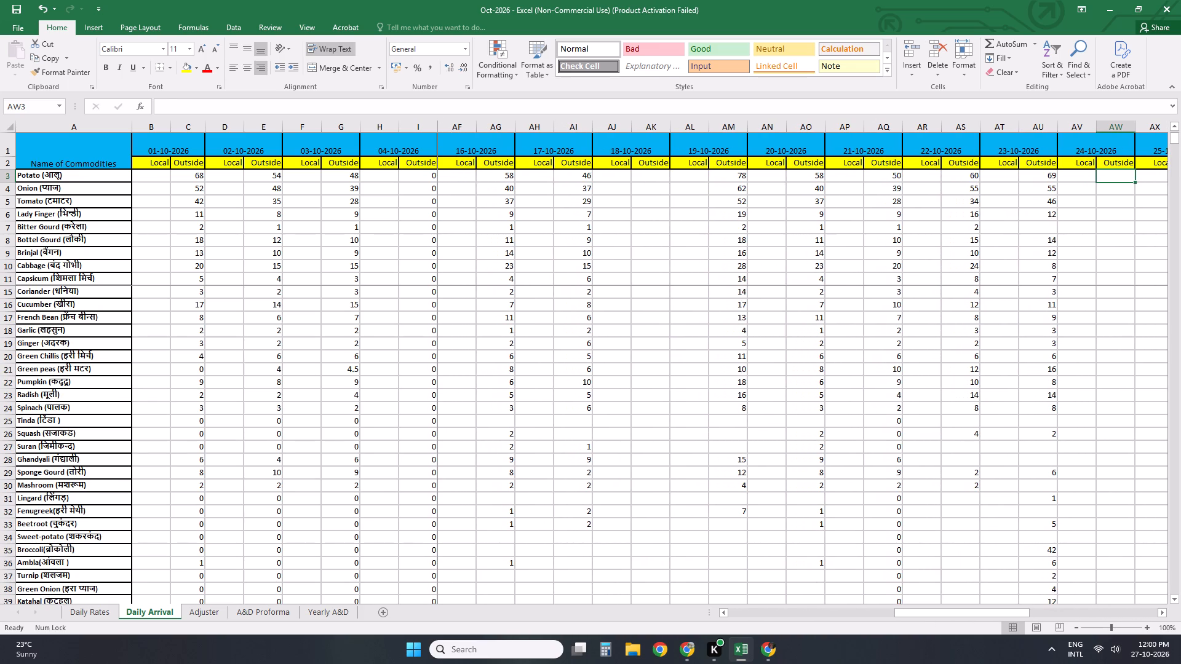
left_click_drag(569, 178, 577, 514)
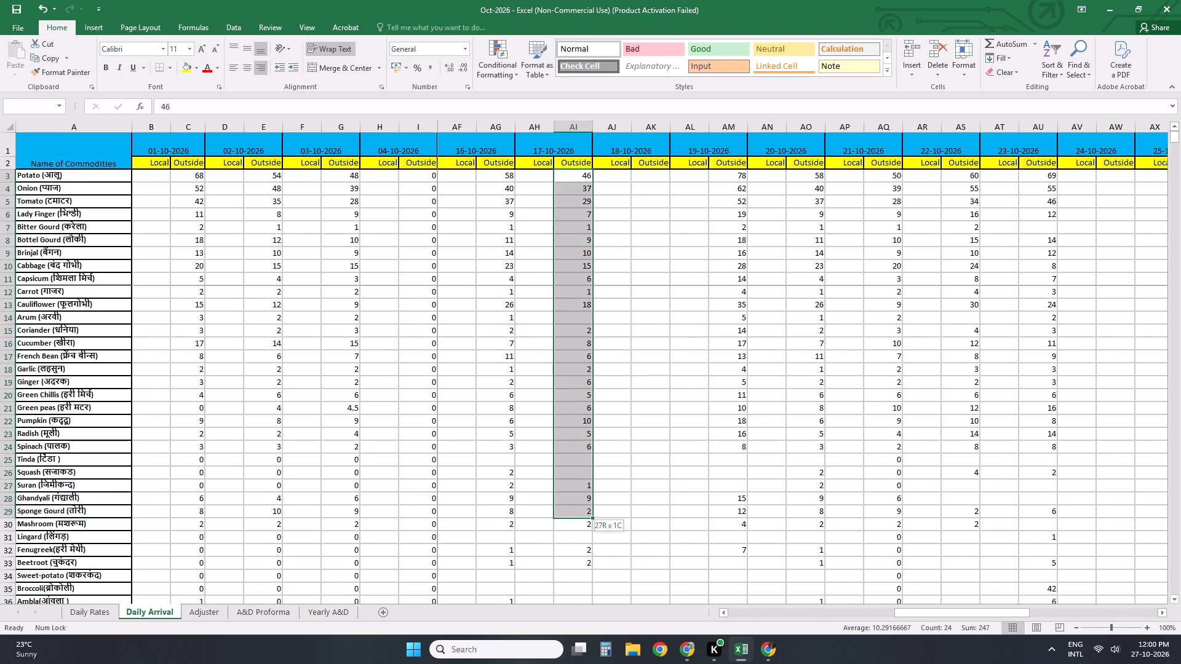
left_click_drag(577, 514, 577, 347)
scroll(578, 343, "up", 6)
scroll(578, 343, "down", 6)
scroll(578, 343, "up", 6)
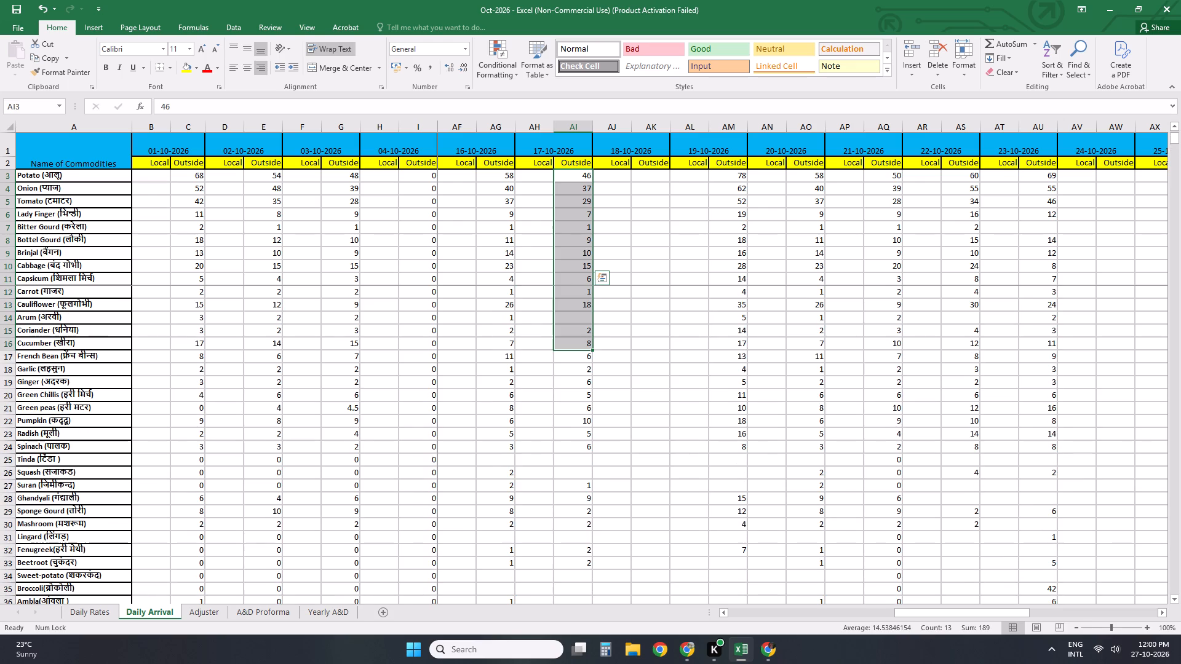
scroll(578, 343, "up", 6)
left_click(629, 221)
left_click_drag(583, 175, 586, 310)
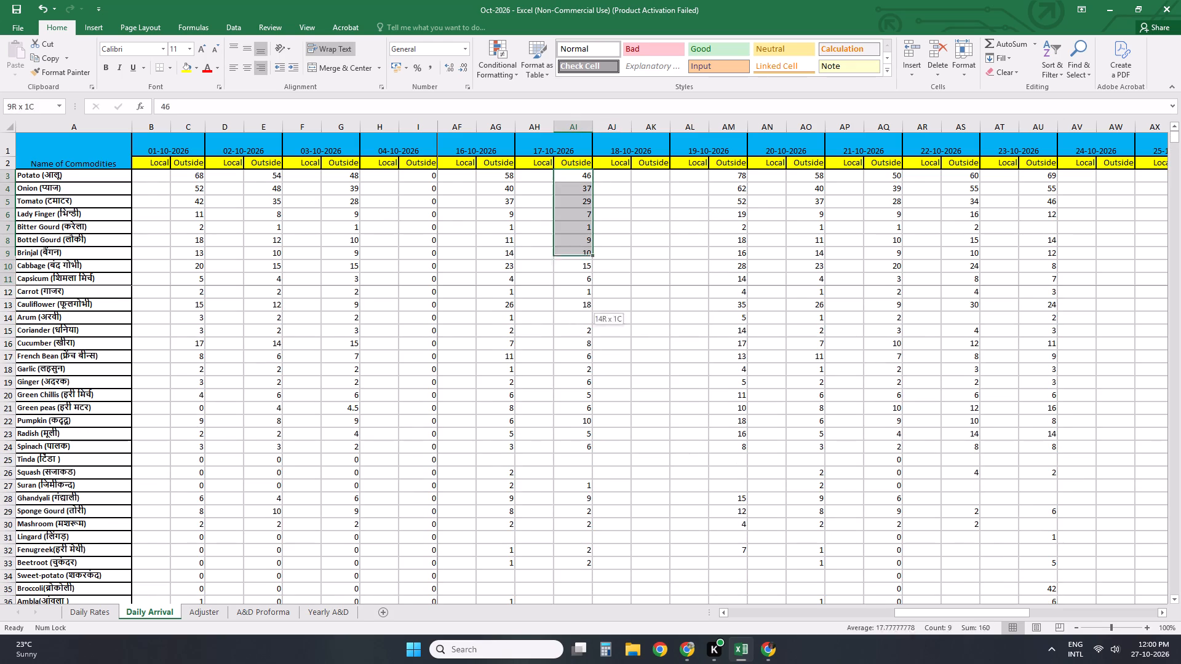
left_click_drag(586, 310, 572, 561)
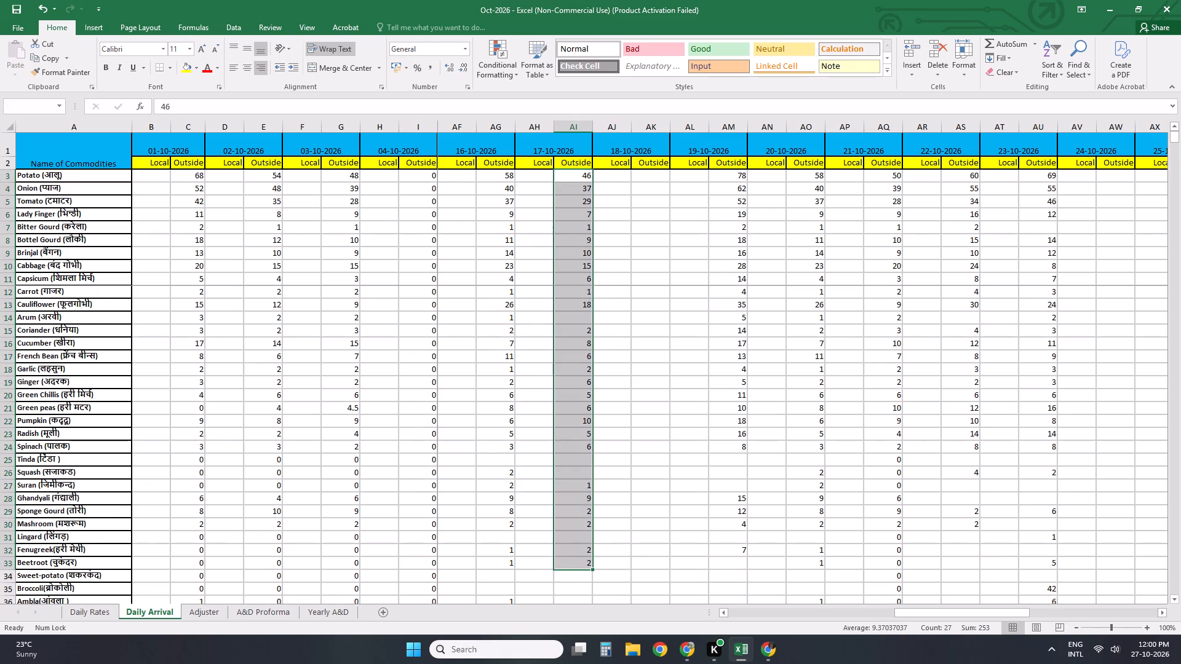
key("ctrl+c")
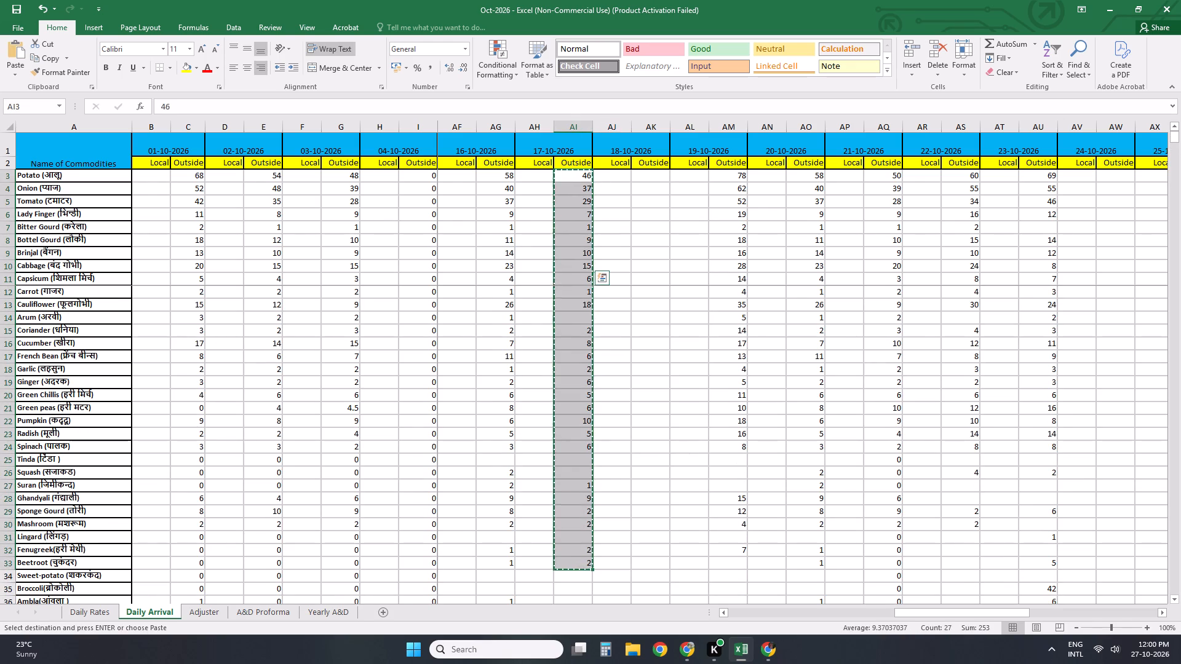
left_click(1114, 176)
key("ctrl+v")
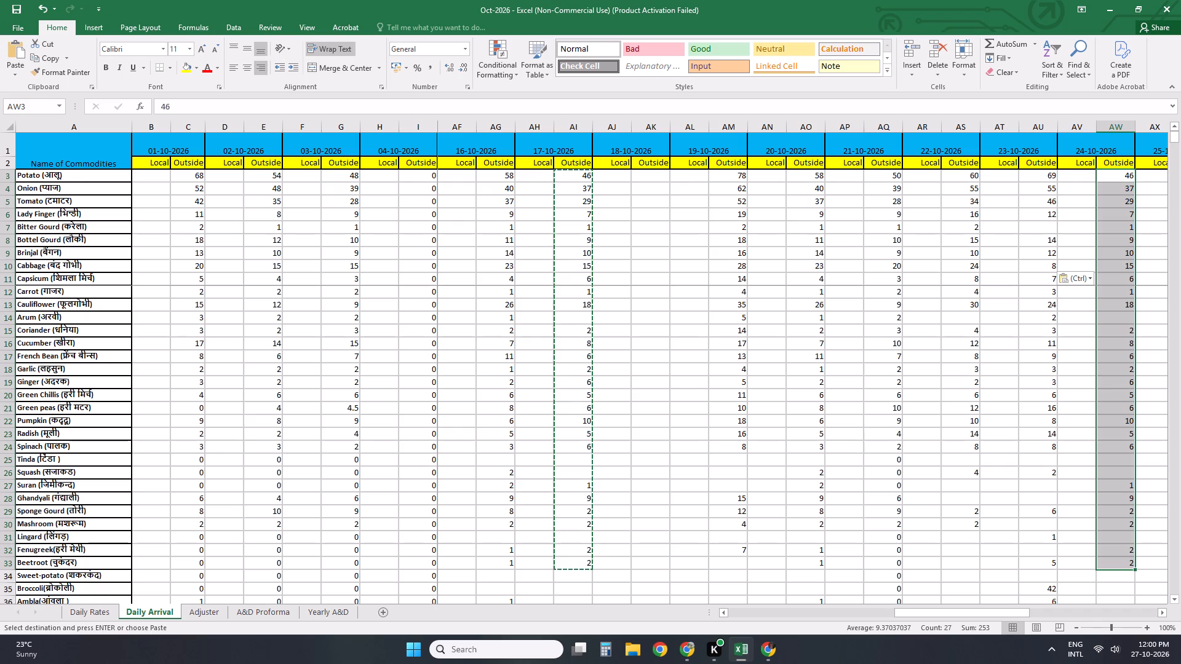
Clear the 23-10-2026 Outside arrivals for Broccoli, Ambla, Turnip, Green Onion and Katahal.
left_click(705, 421)
scroll(679, 552, "down", 6)
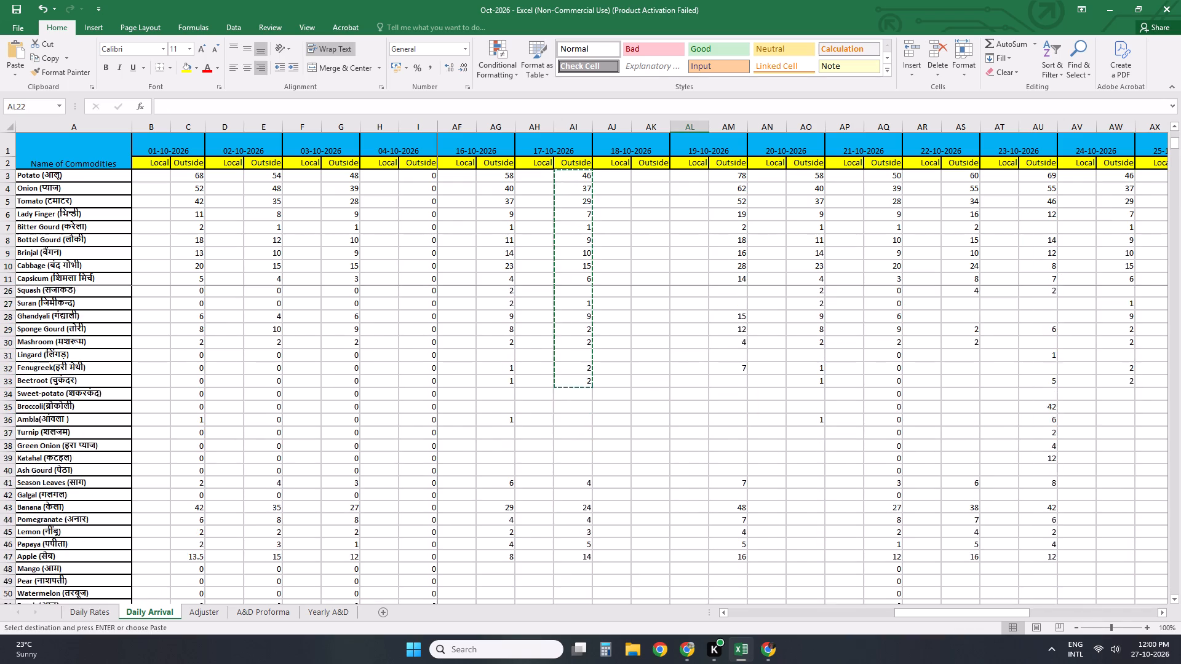
scroll(674, 550, "down", 1)
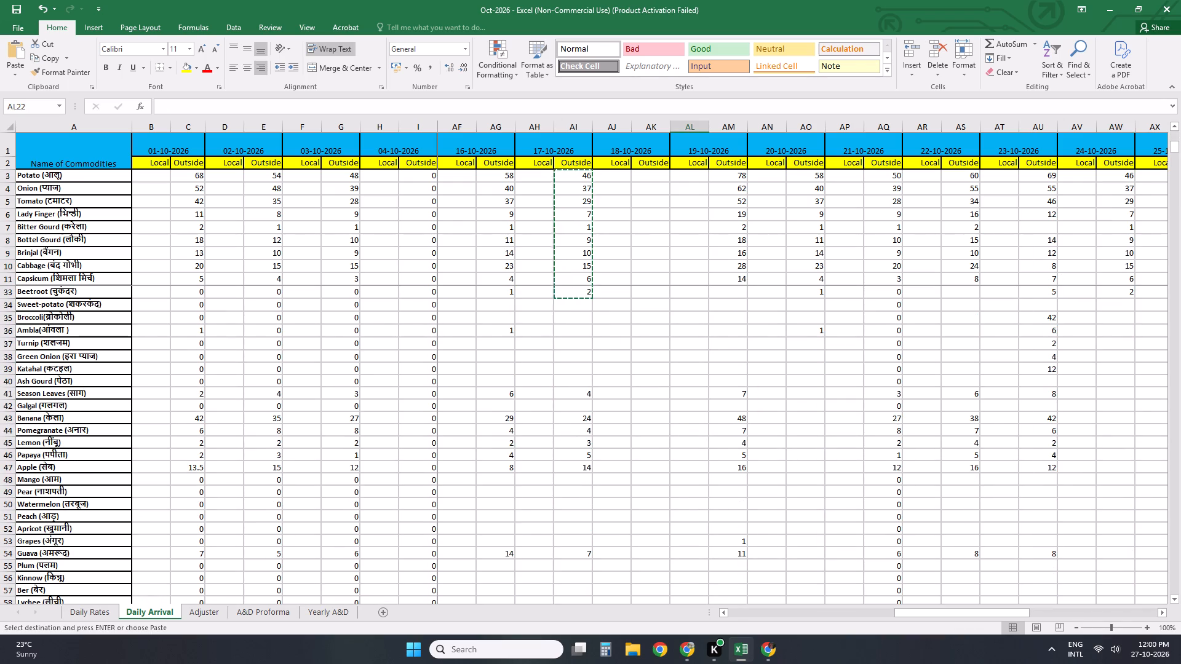
scroll(1135, 356, "up", 3)
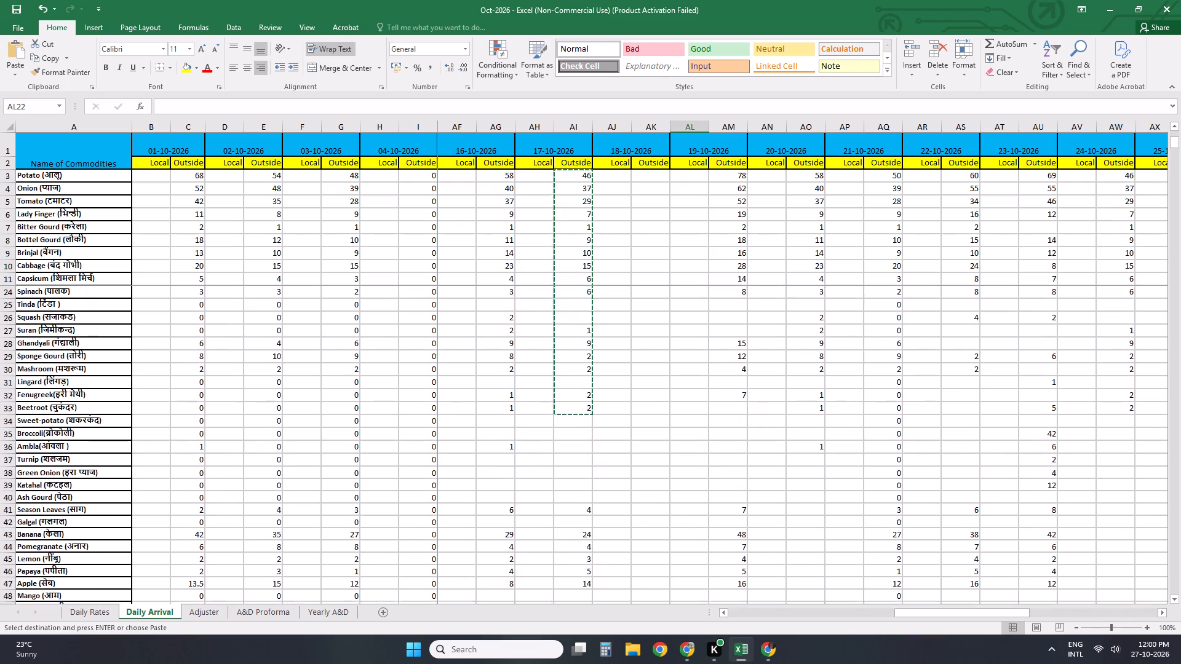
left_click(1129, 435)
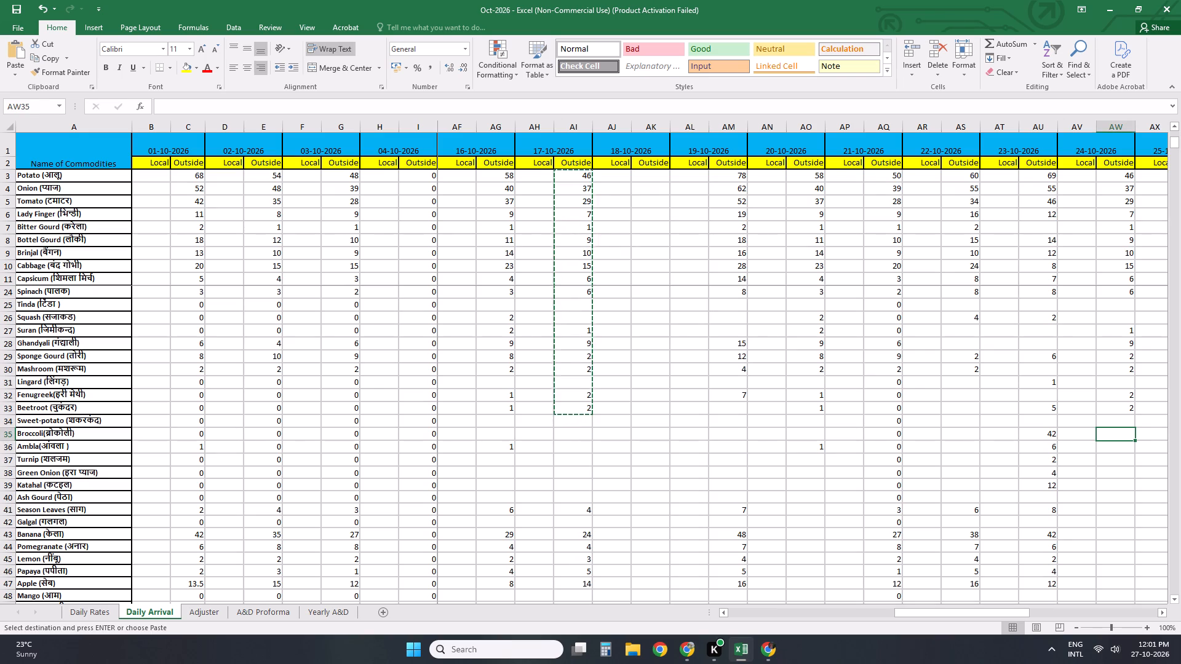
left_click(1038, 434)
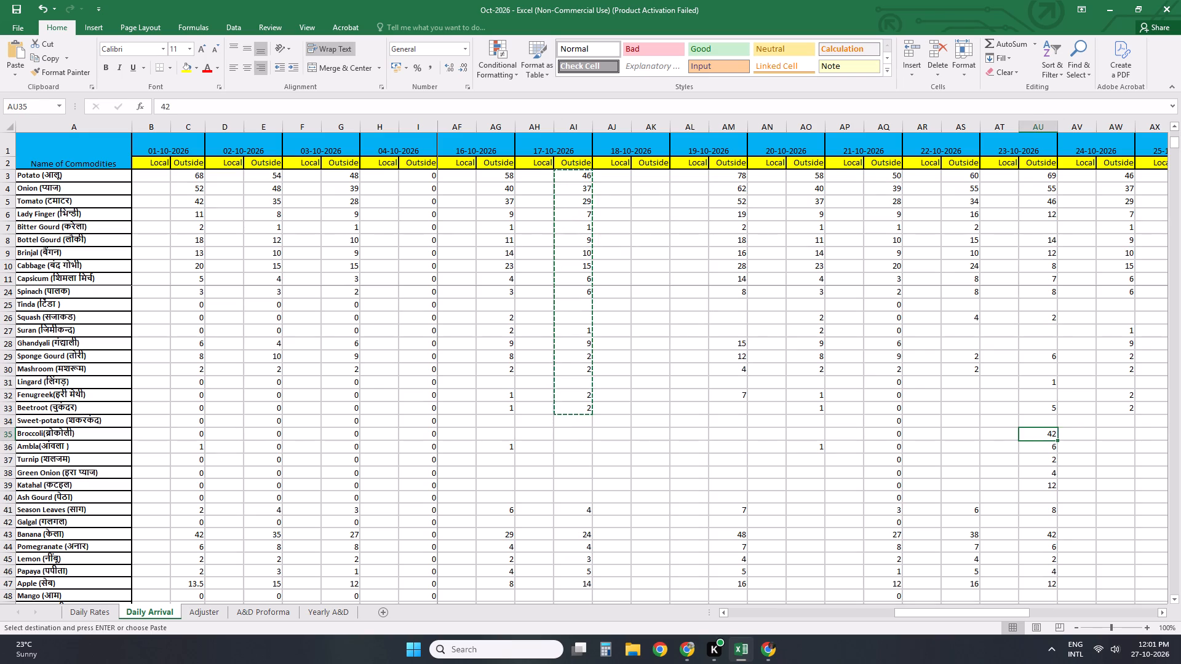
key("BackSpace")
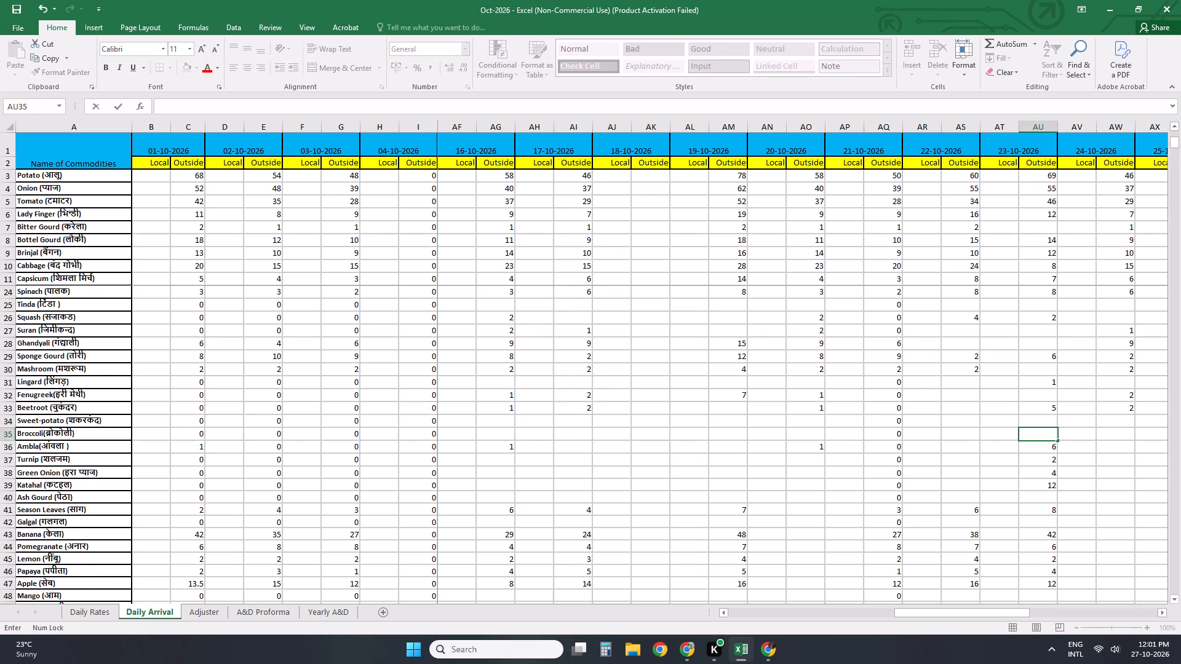
scroll(1071, 427, "up", 1)
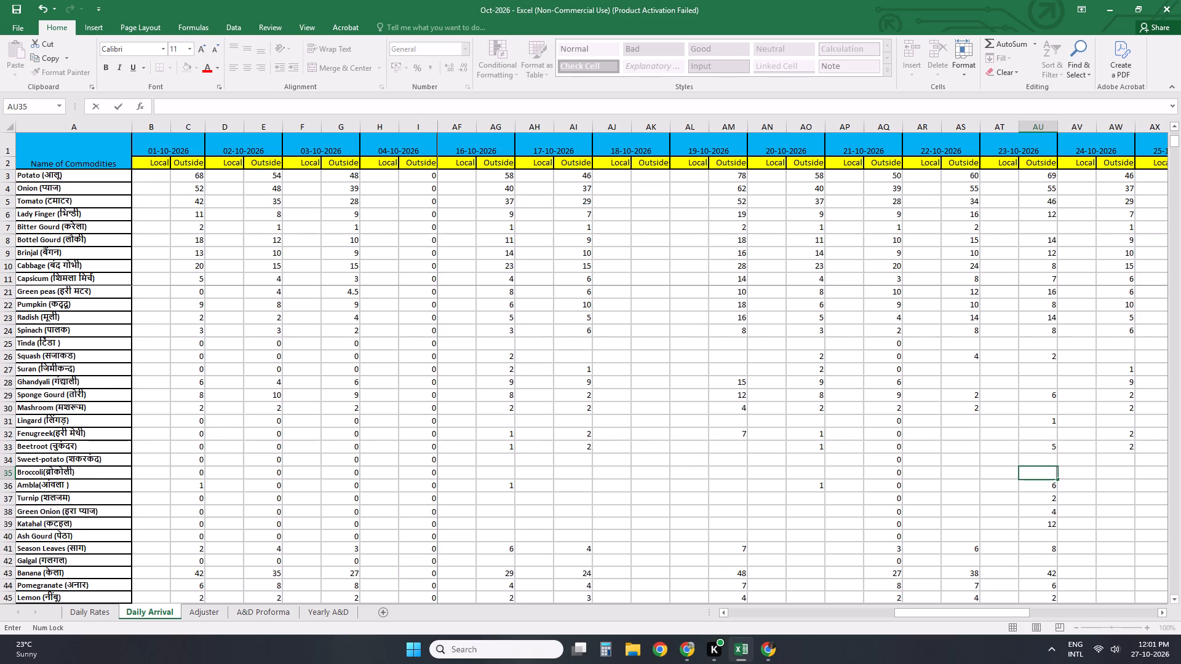
left_click(1026, 499)
left_click(1040, 486)
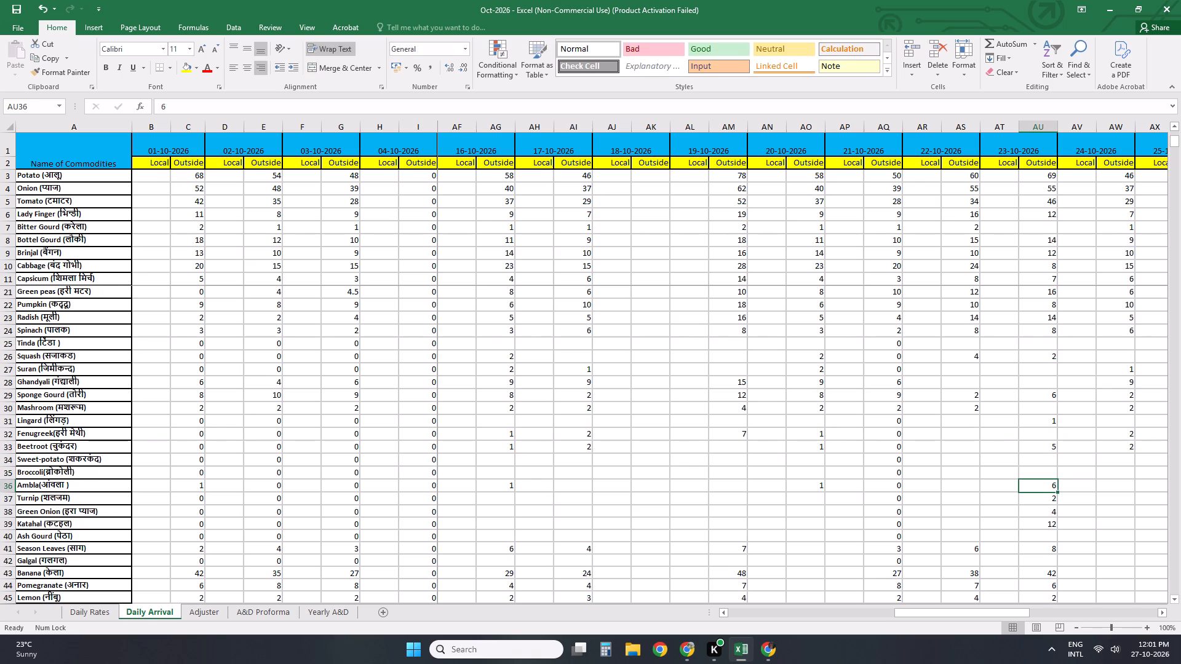
key("BackSpace")
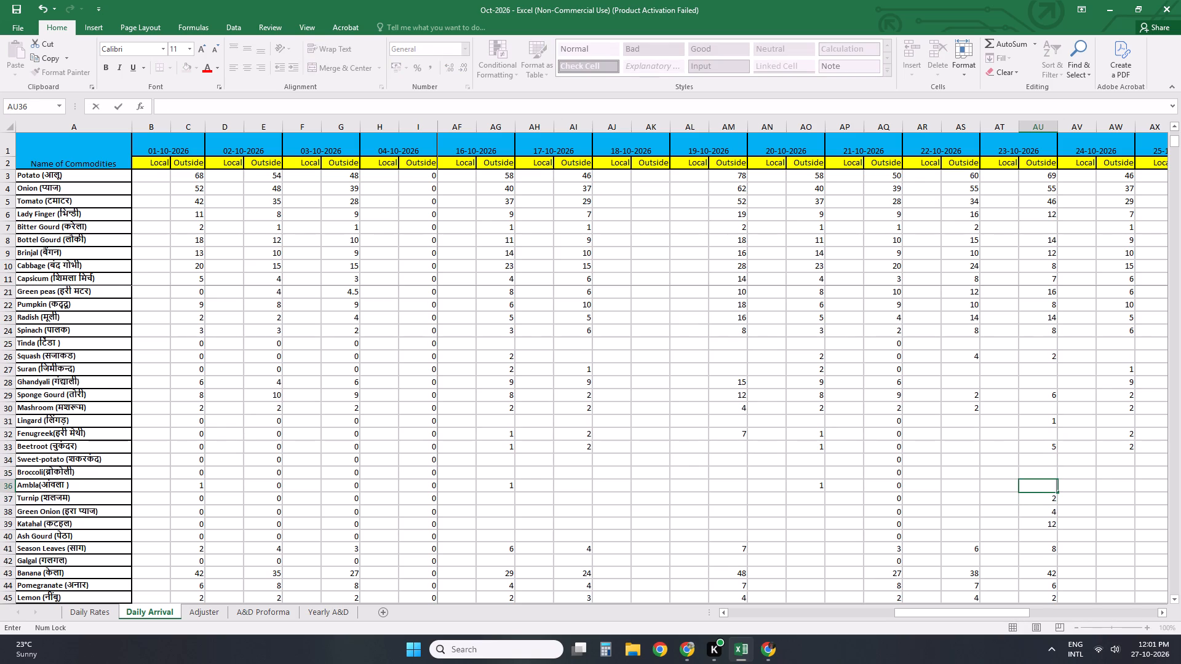
left_click(1041, 499)
key("BackSpace")
left_click(1046, 512)
key("BackSpace")
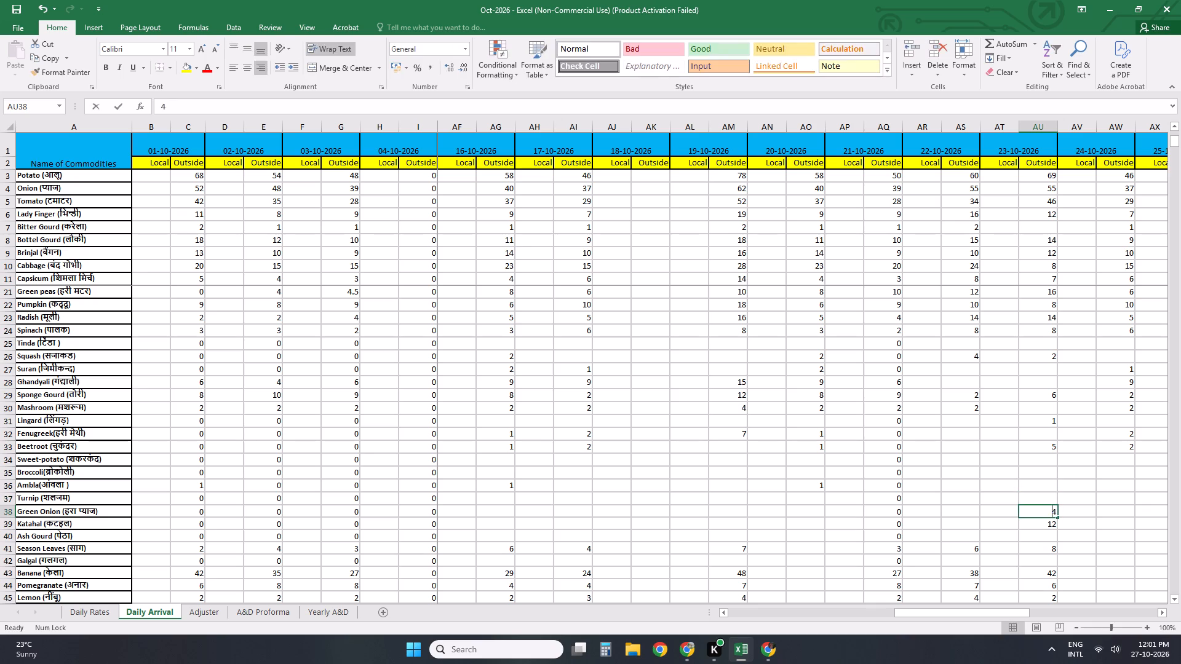
left_click(1046, 529)
key("BackSpace")
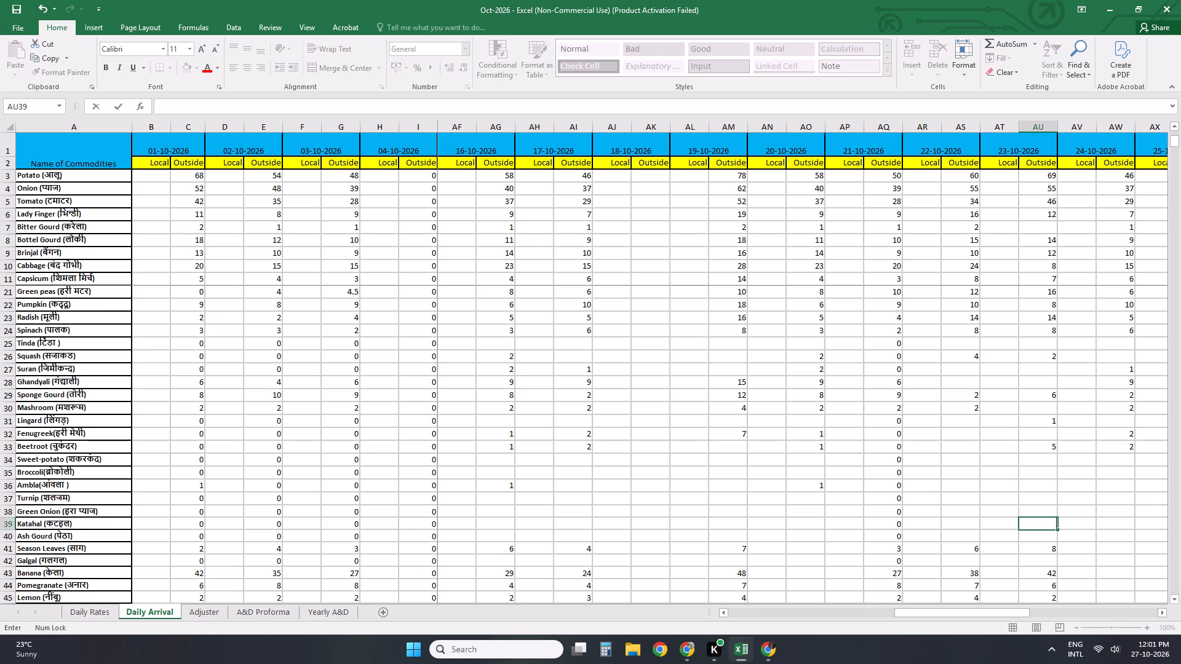
scroll(1045, 546, "up", 5)
scroll(1045, 546, "down", 2)
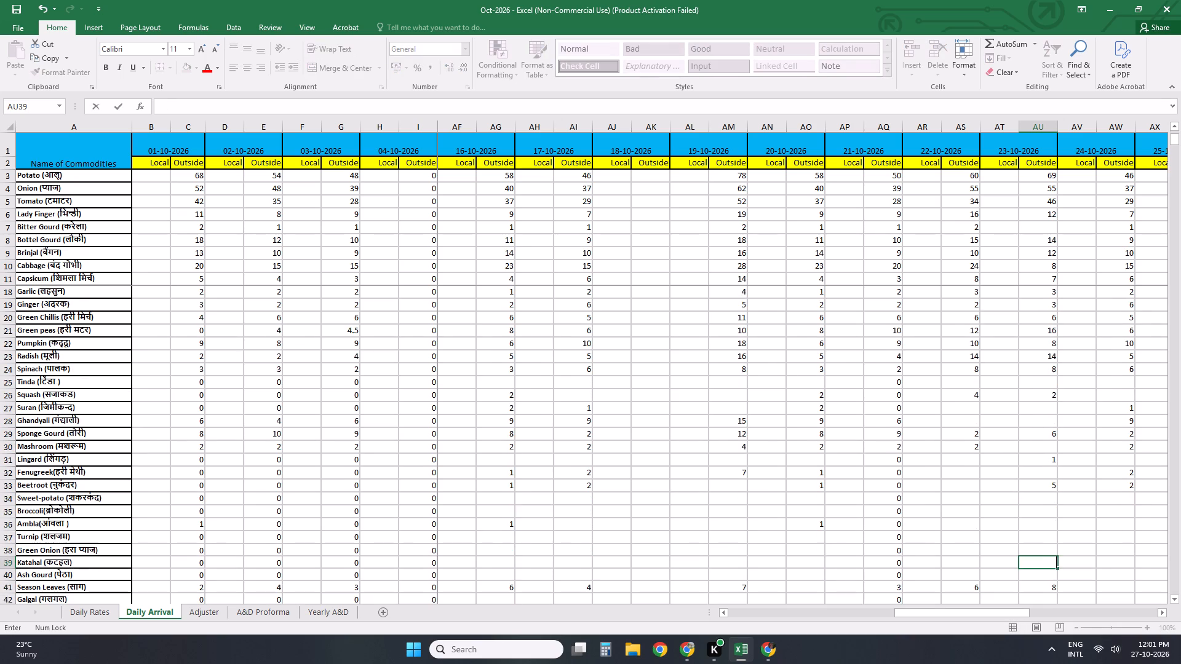
scroll(1089, 448, "down", 2)
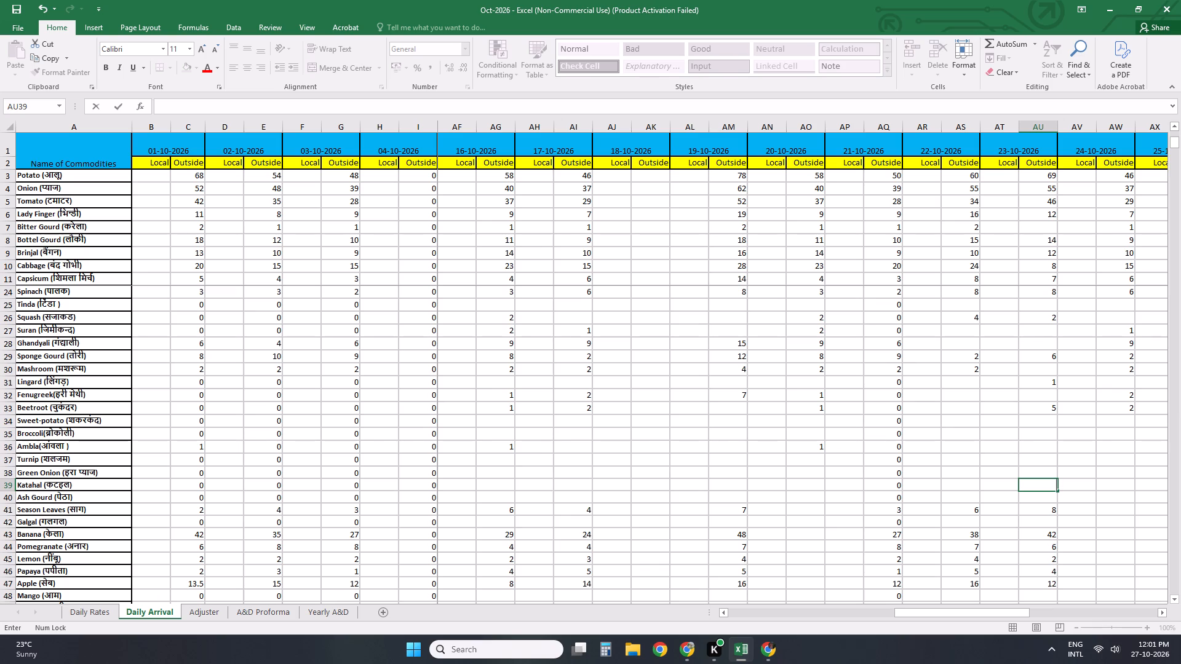
left_click(1042, 496)
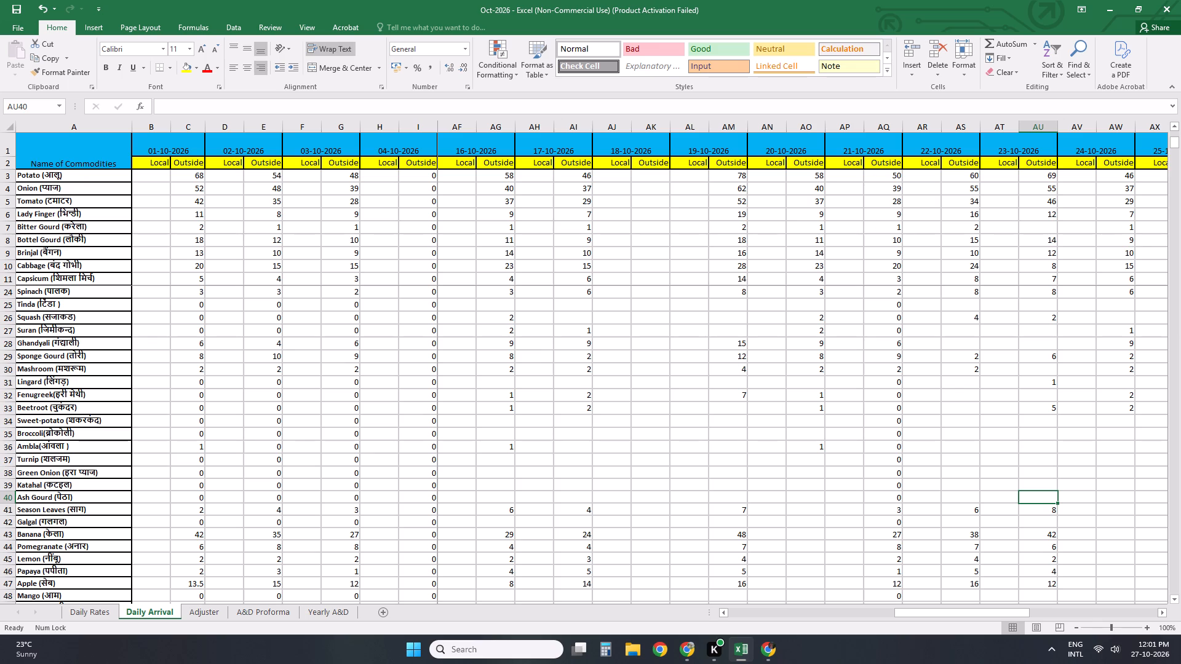
Enter 10 as the 24-10-2026 Outside arrival for Season Leaves.
left_click(1125, 510)
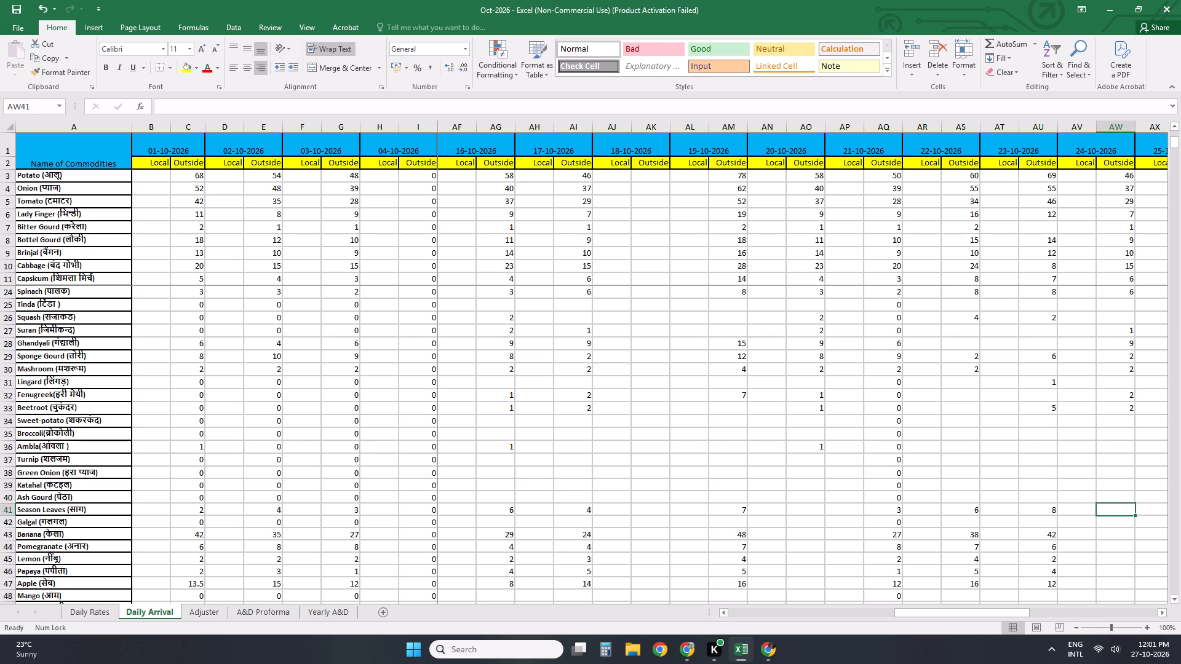
key("1")
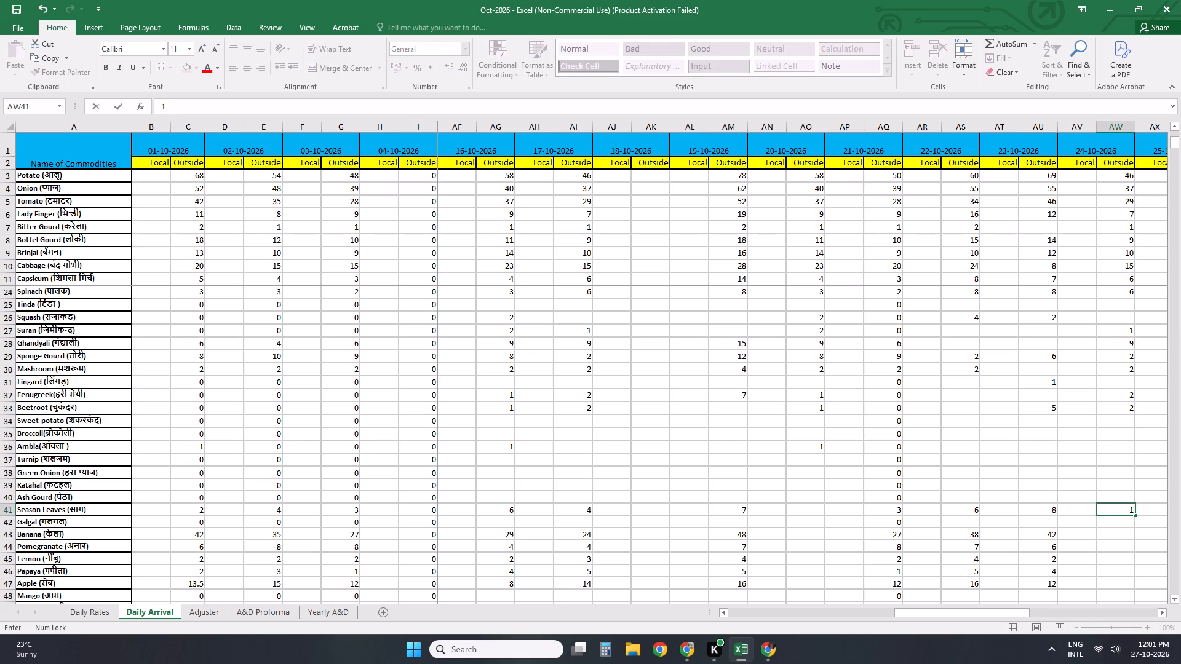
key("0")
Enter the 24-10-2026 Outside arrivals for fruits: Banana 26, Pomegranate 8, Lemon 4, Papaya 6 and Apple 8.
scroll(1119, 515, "down", 2)
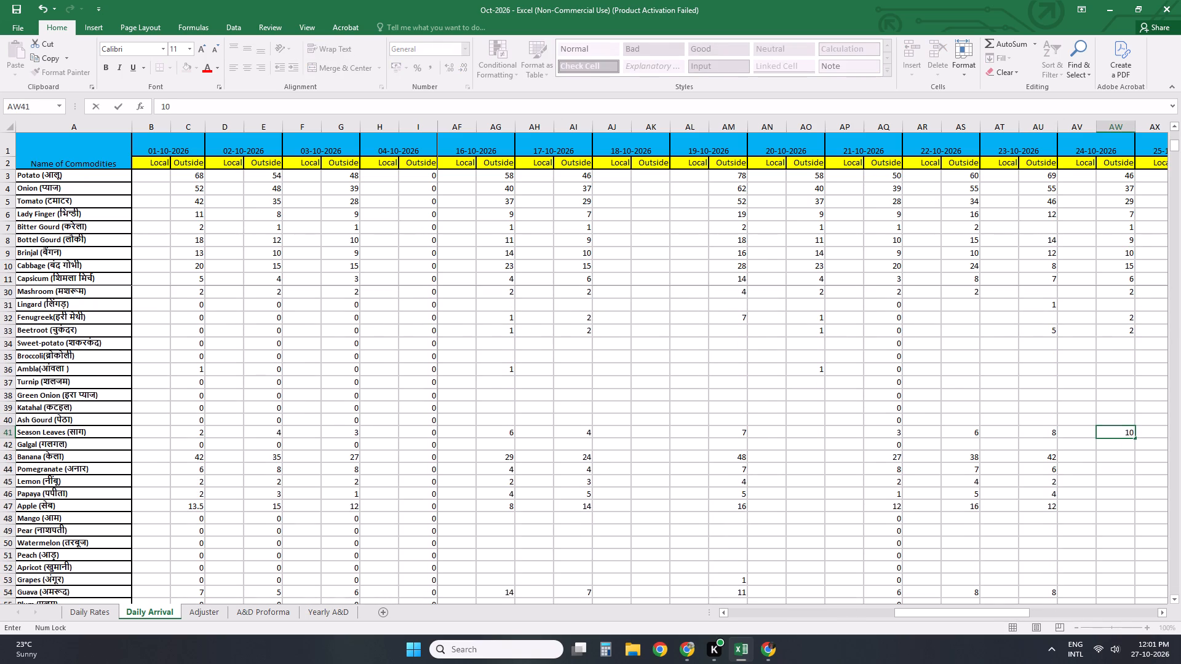
left_click(1107, 456)
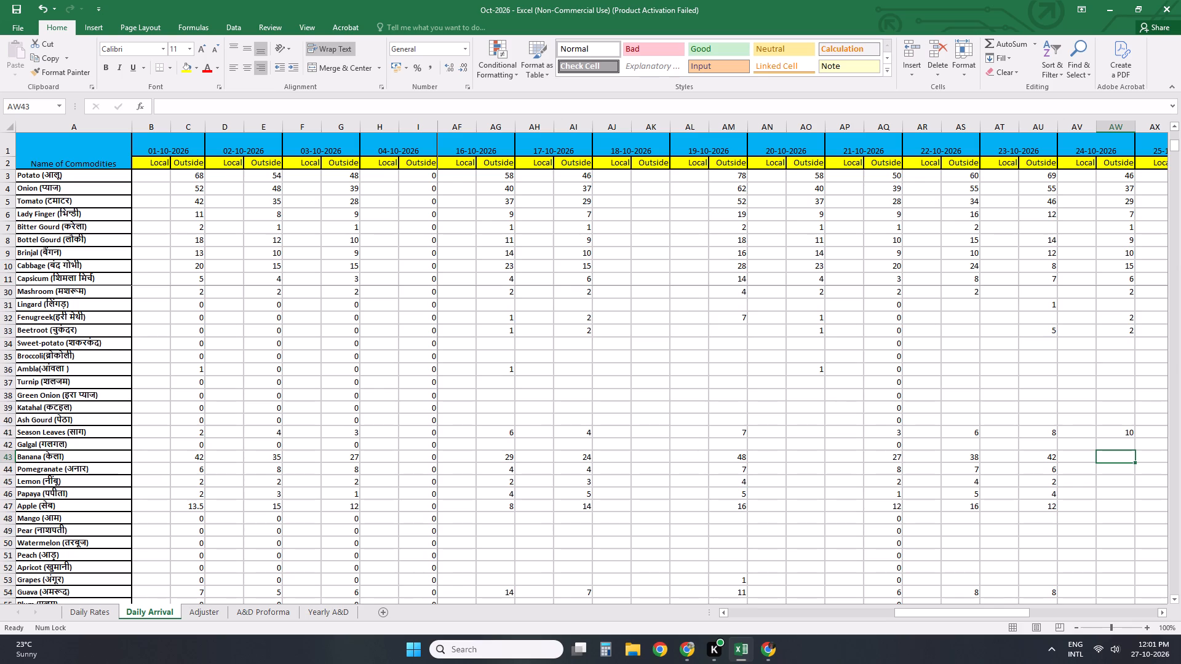
key("2")
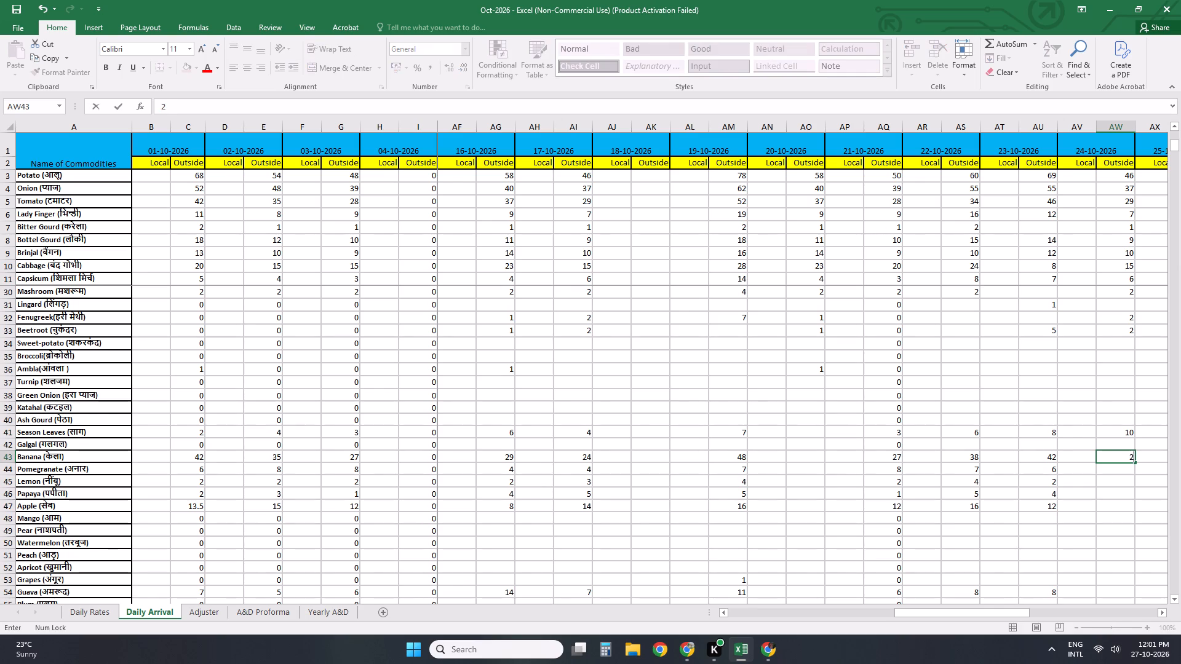
key("6")
key("BackSpace")
key("6")
key("Down")
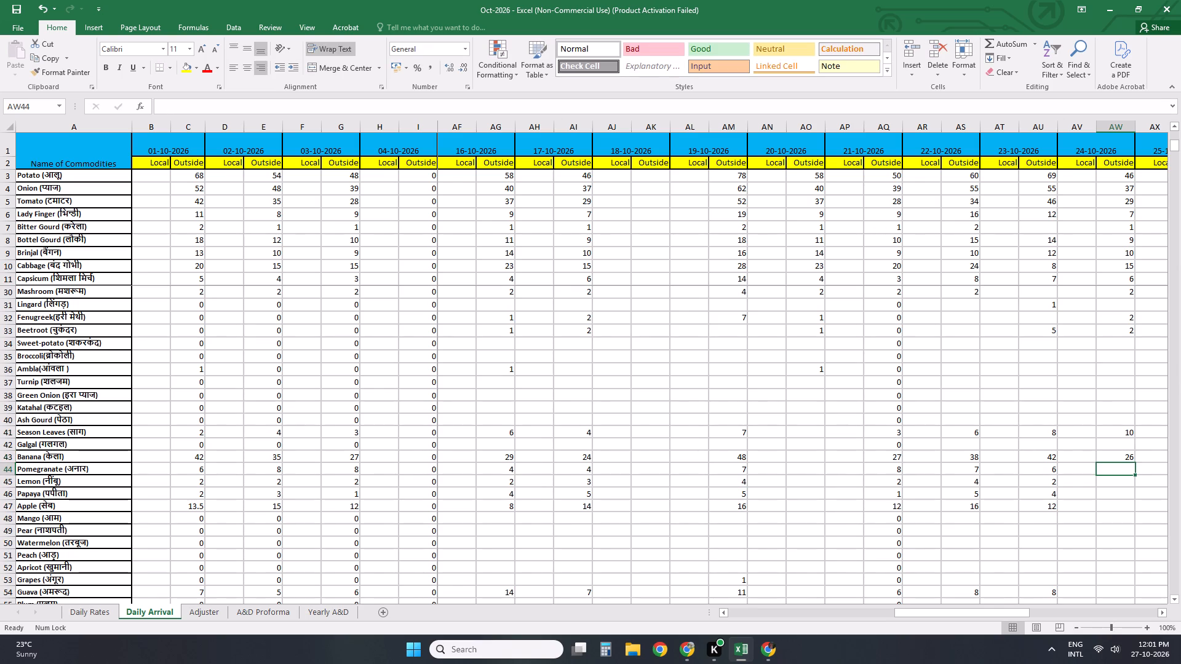
key("8")
key("Down")
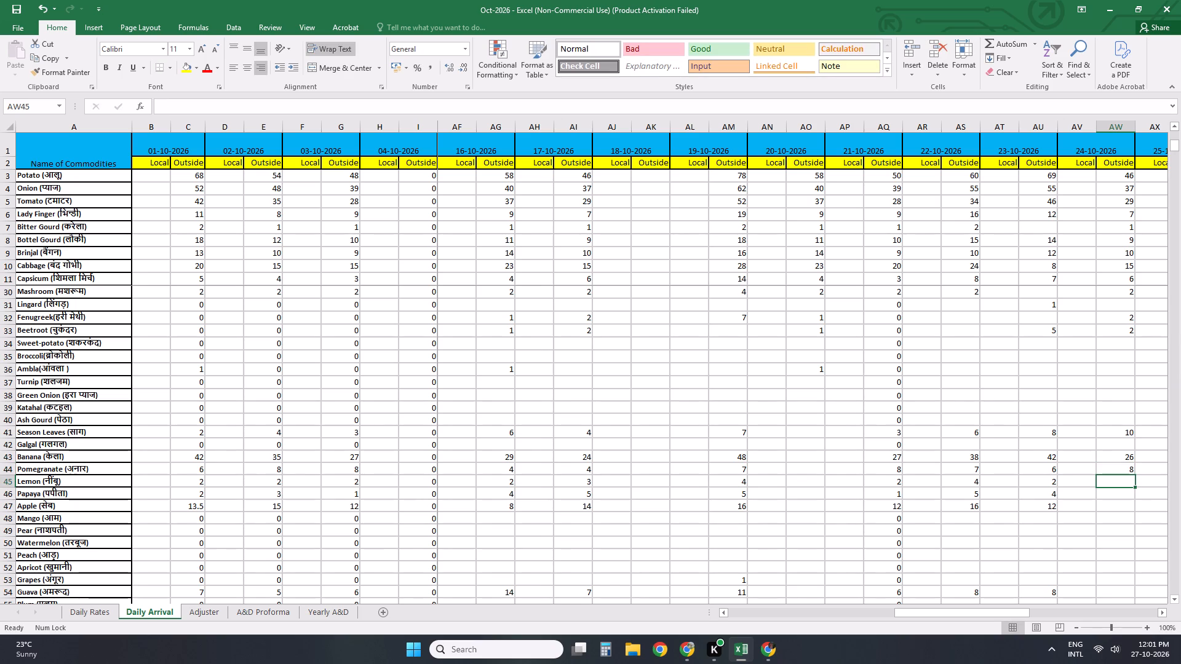
key("4")
key("Down")
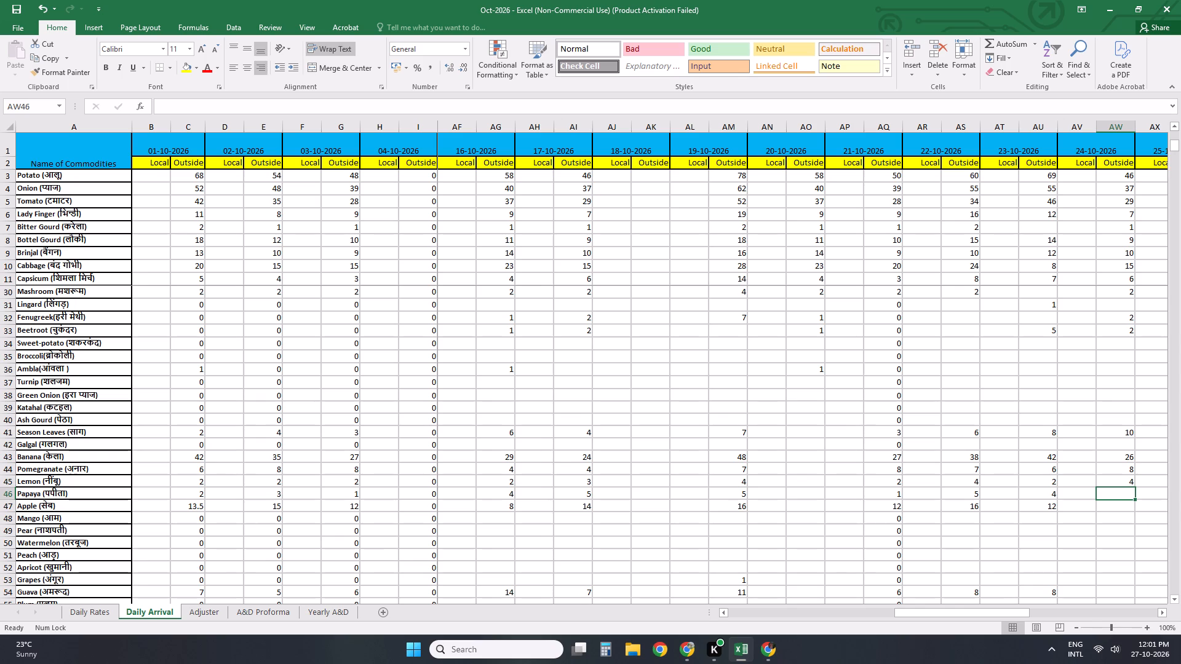
key("6")
key("Down")
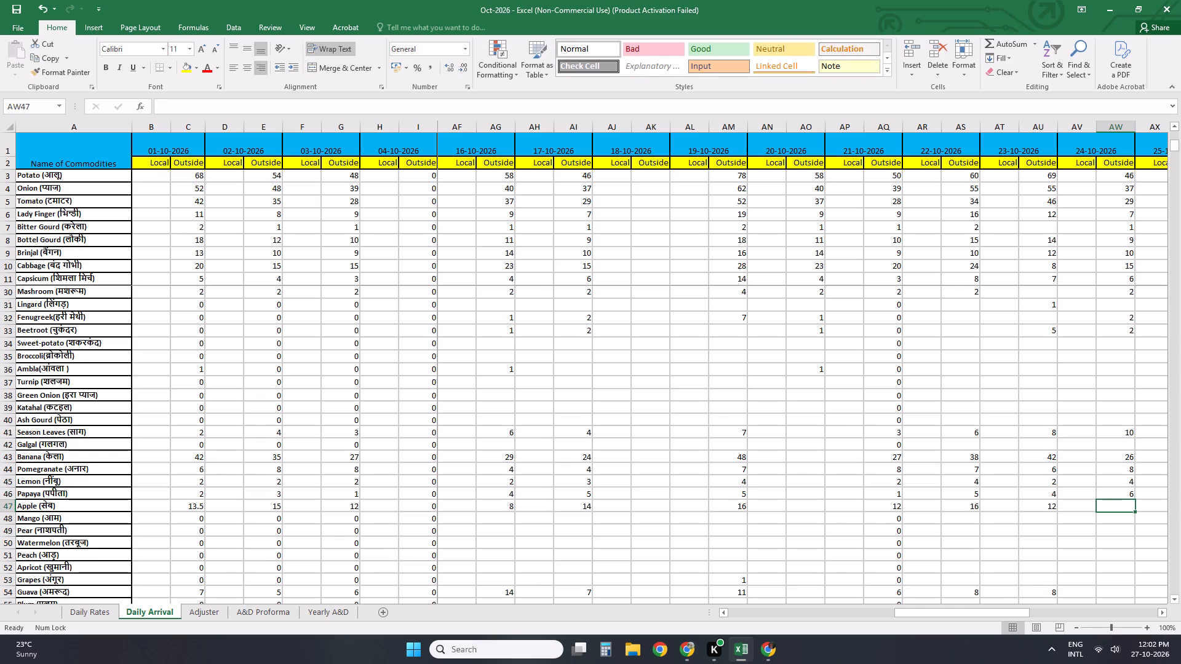
key("8")
key("Down")
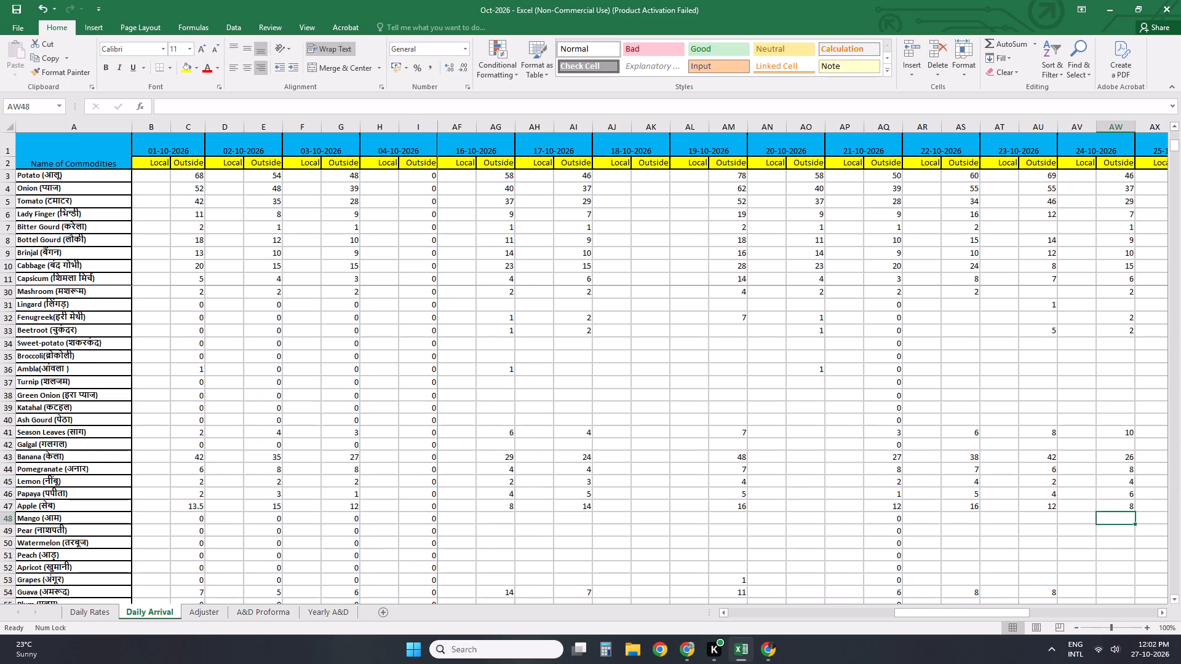
Enter 11 as the 24-10-2026 Outside arrival for Guava.
key("Down")
key("Down")
key("Down")
key("Down")
key("Down")
key("Down")
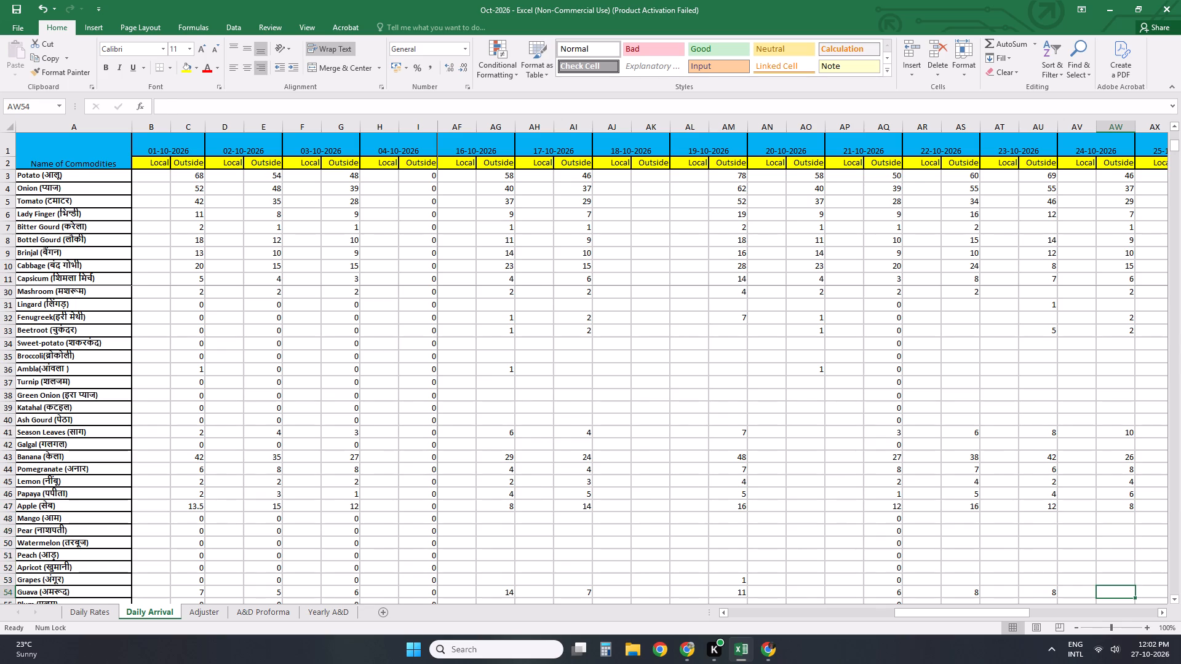
type("11")
key("Down")
Enter the 24-10-2026 Outside arrivals for Orange as 2 and Persimmon as 12.
key("Down")
key("Down")
key("Down")
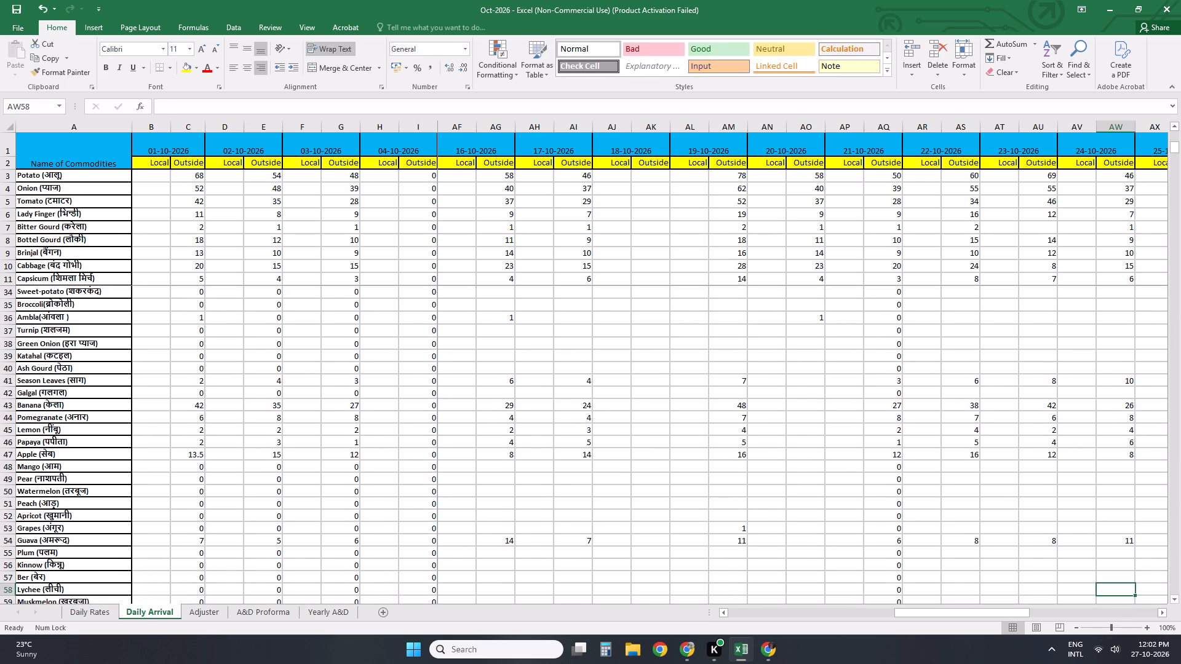
key("Down")
key("Down")
key("Down")
key("Down")
key("Up")
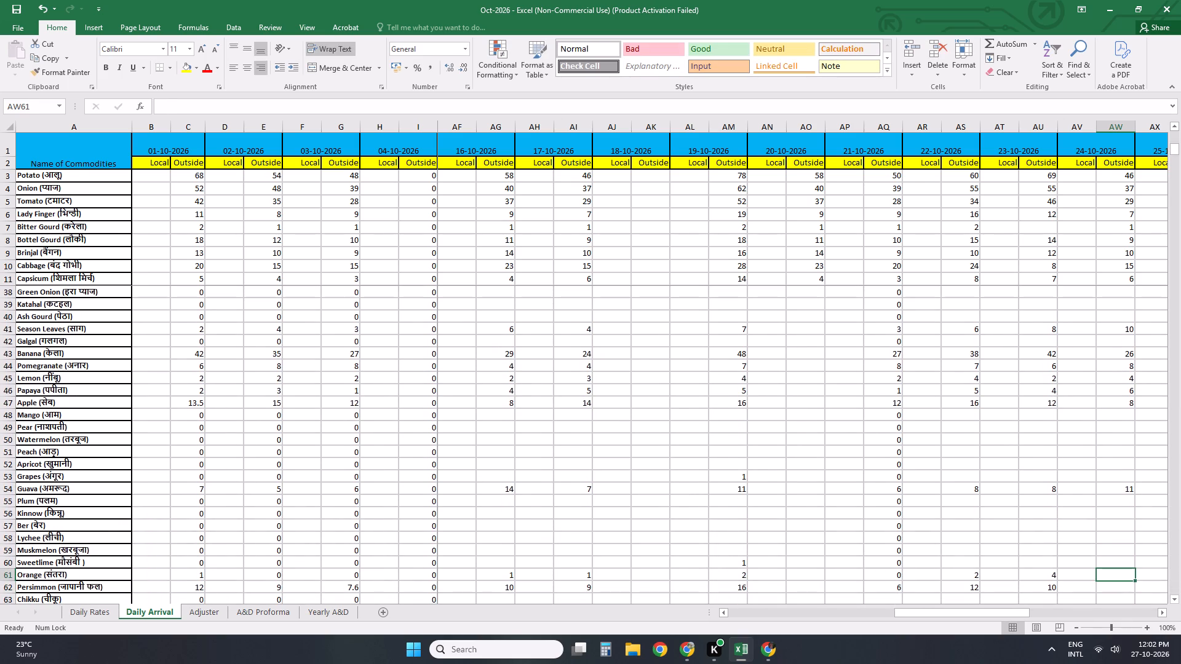
key("2")
key("Down")
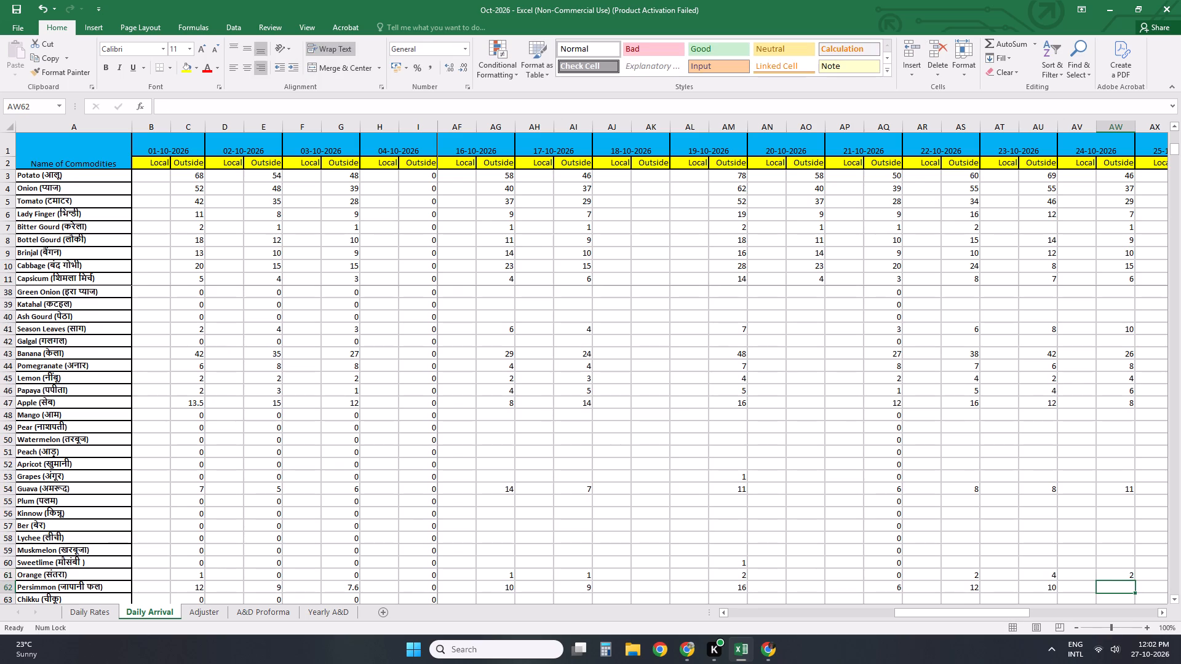
key("Down")
key("Up")
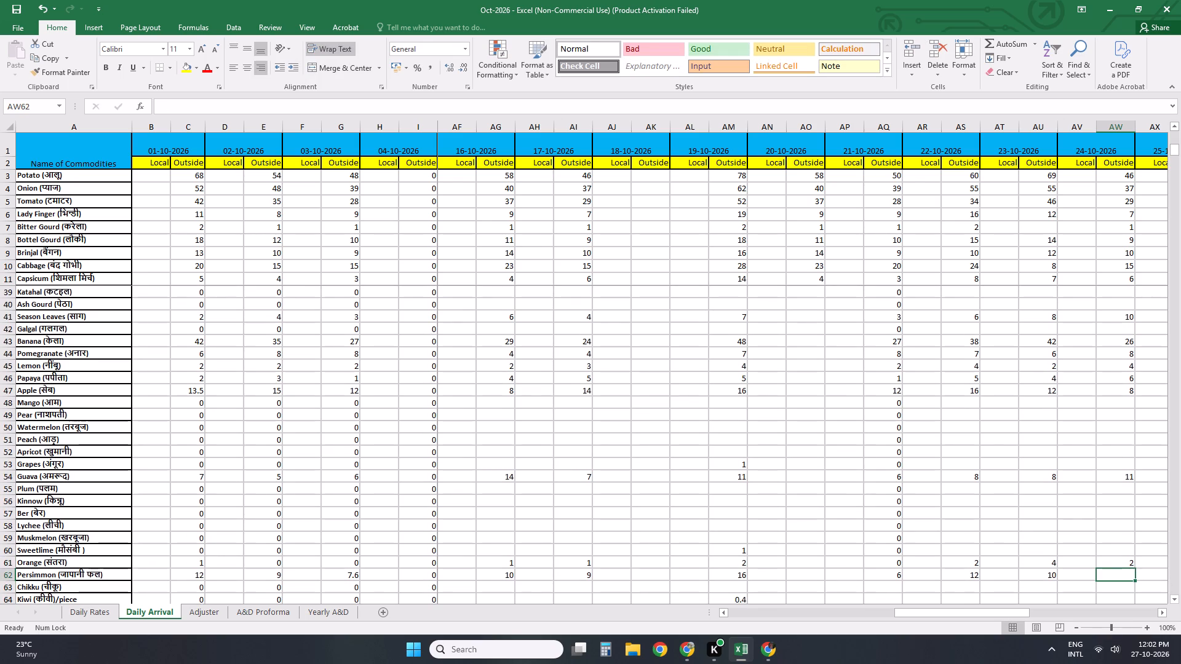
type("11")
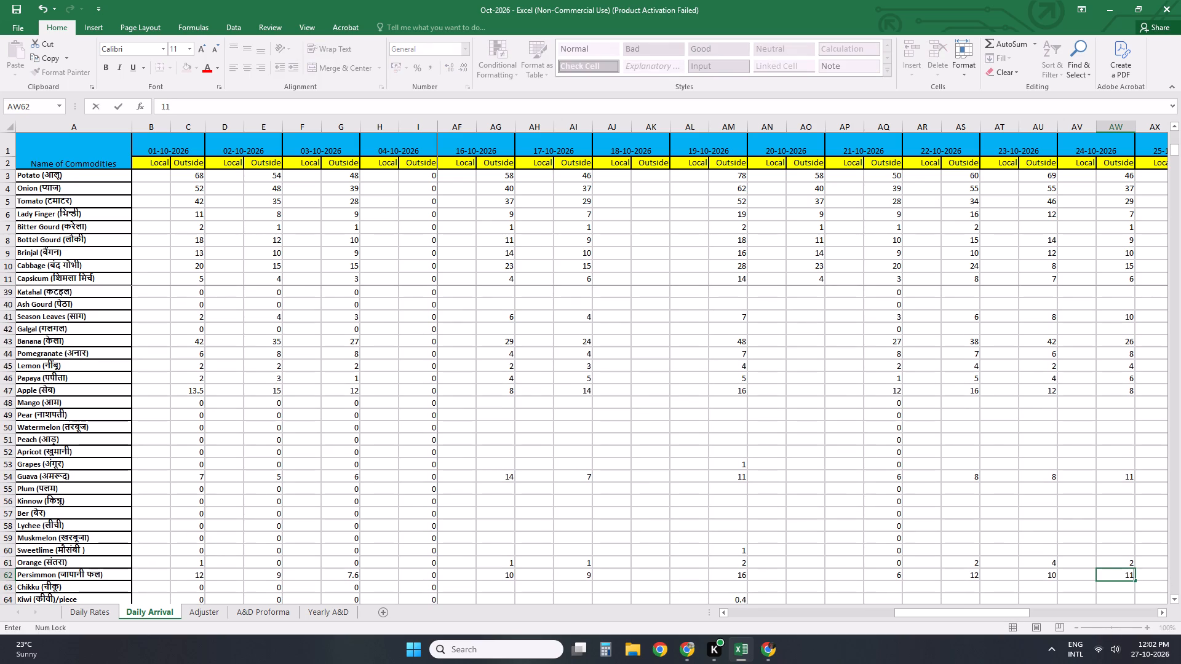
key("BackSpace")
key("2")
key("Down")
Review the remaining 24-10-2026 Outside rows below Persimmon down to the column's Total.
key("Down")
key("Down")
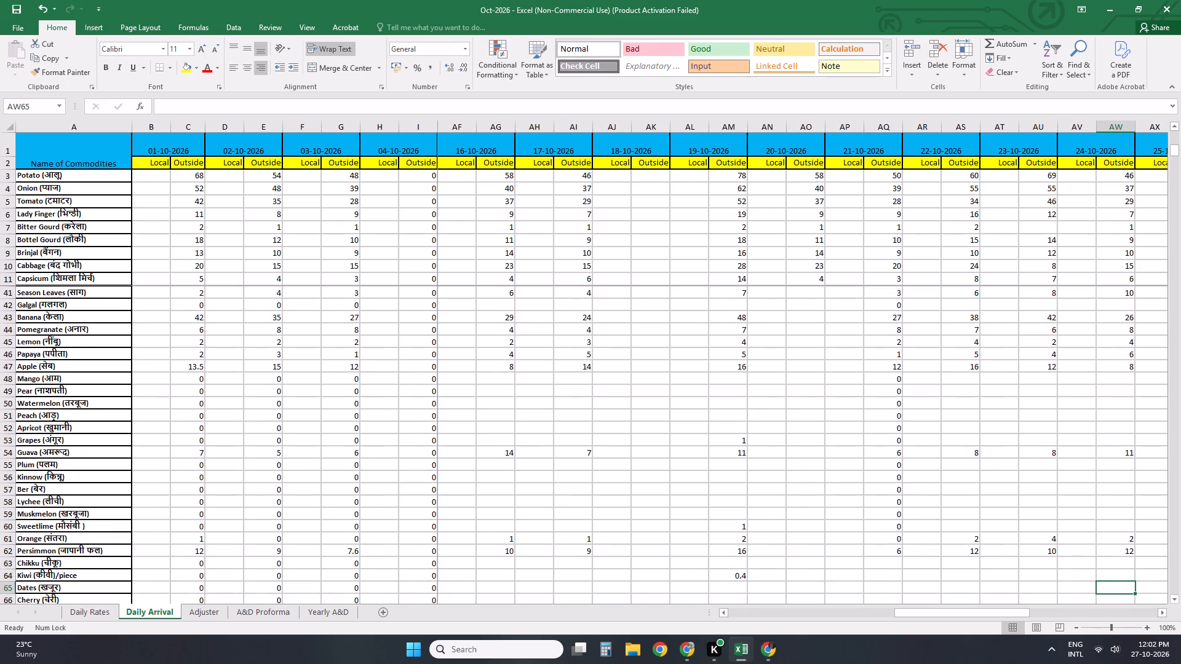
key("Down")
key("Down")
key("Down")
key("Down")
key("Down")
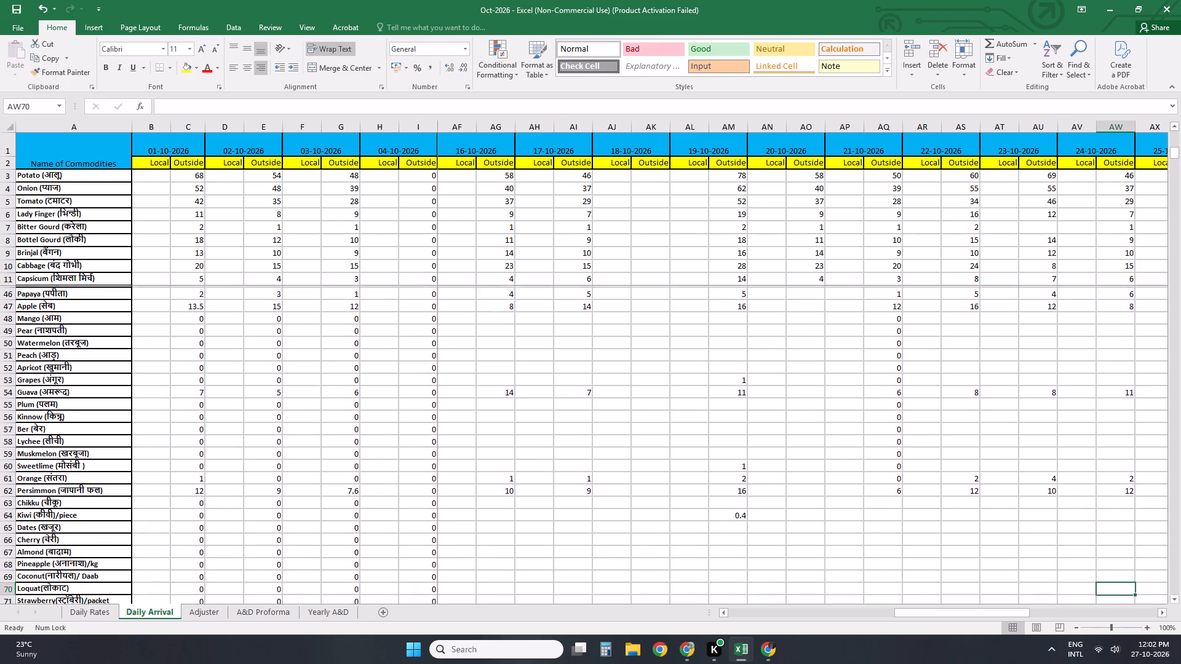
key("Down")
key("Down")
key("Down")
key("Down")
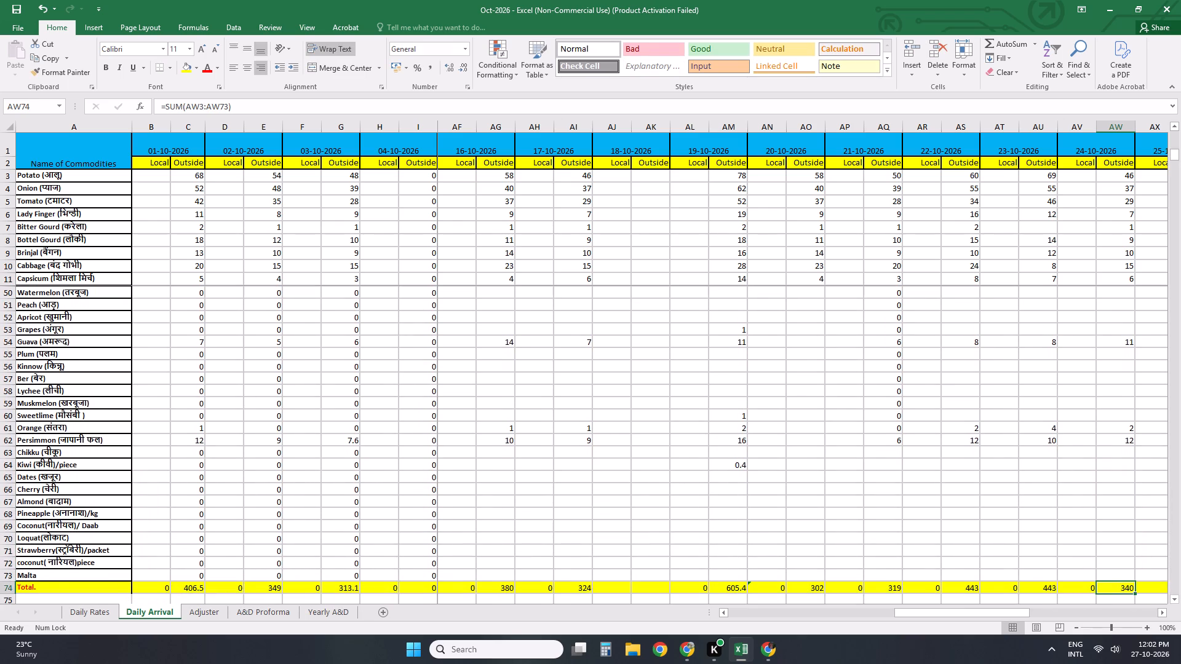
Save the workbook.
left_click(16, 6)
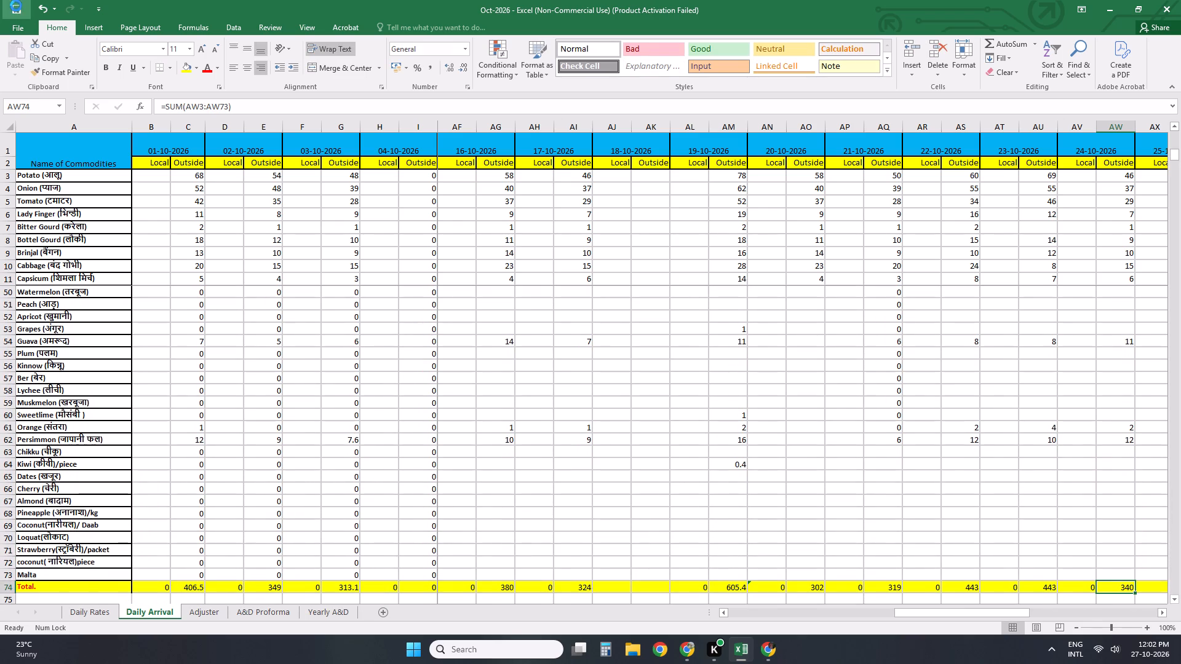
Select the Potato cell in the 26-10-2026 Outside column.
left_click_drag(979, 611, 1136, 610)
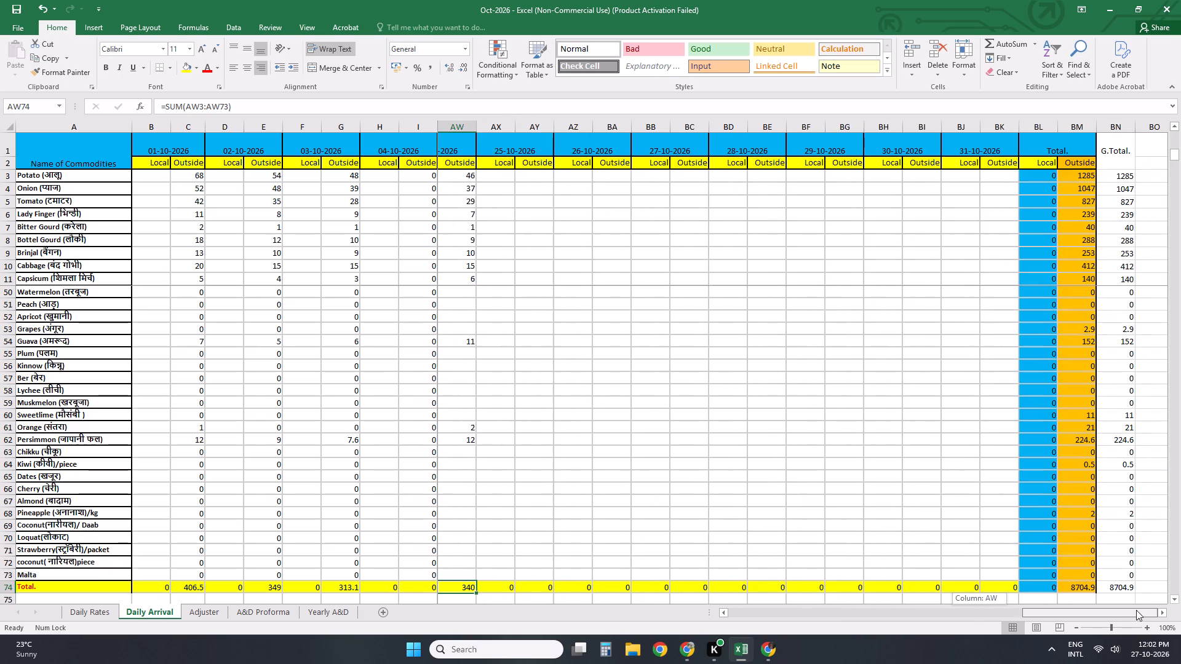
left_click_drag(1136, 610, 1140, 610)
left_click_drag(1107, 612, 1035, 617)
scroll(924, 217, "up", 13)
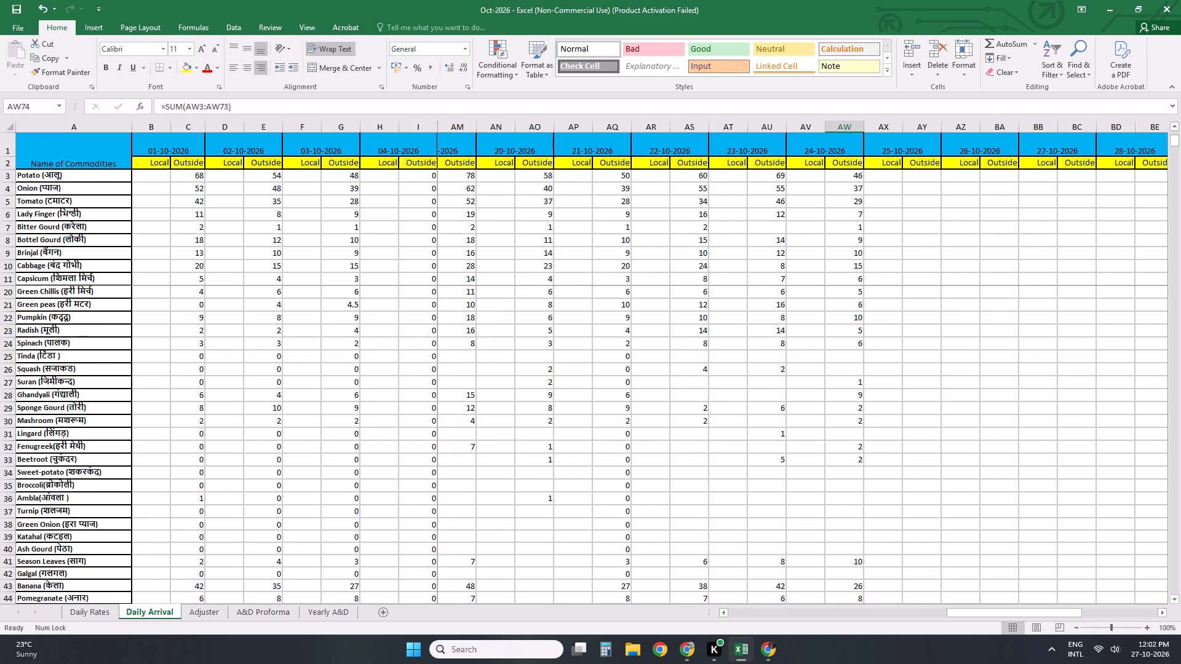
scroll(945, 239, "up", 11)
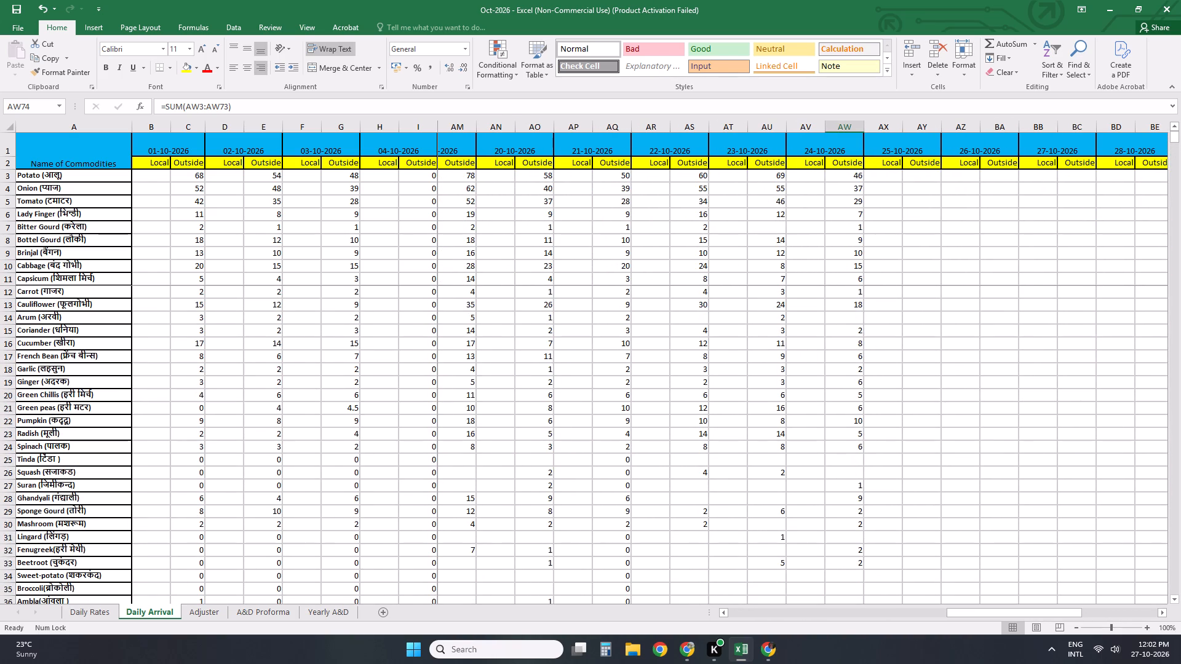
left_click(995, 176)
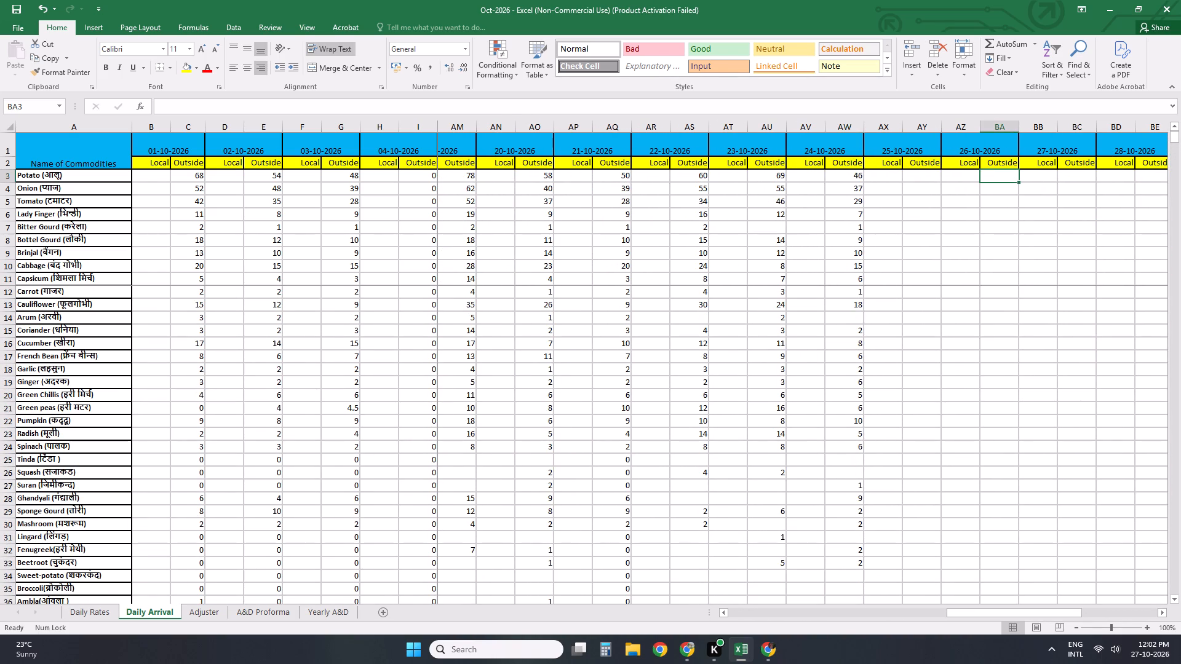
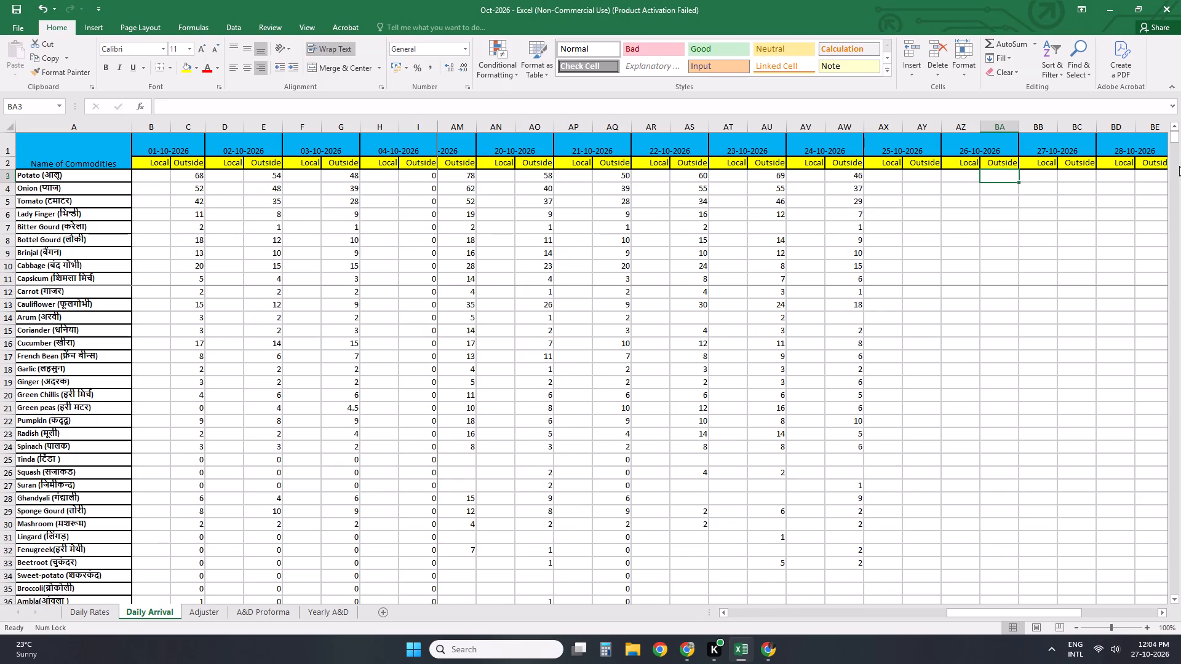
Enter the 26-10-2026 Outside arrivals for Potato as 54, Onion as 48 and Tomato as 32.
type("54")
key("Down")
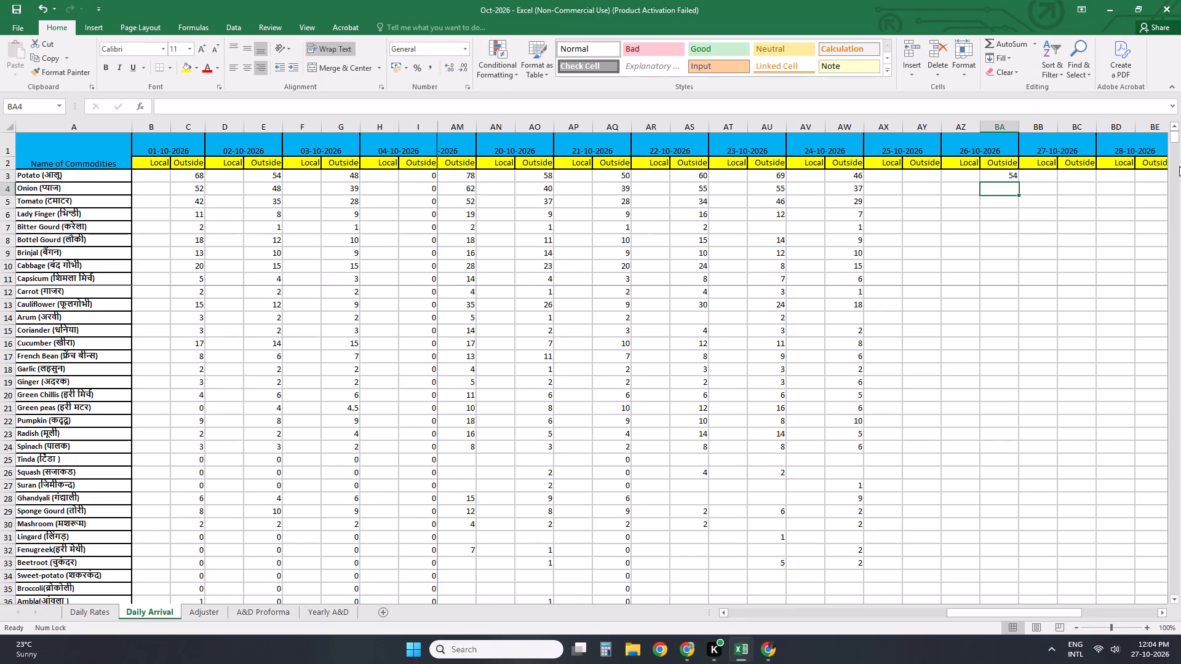
type("48")
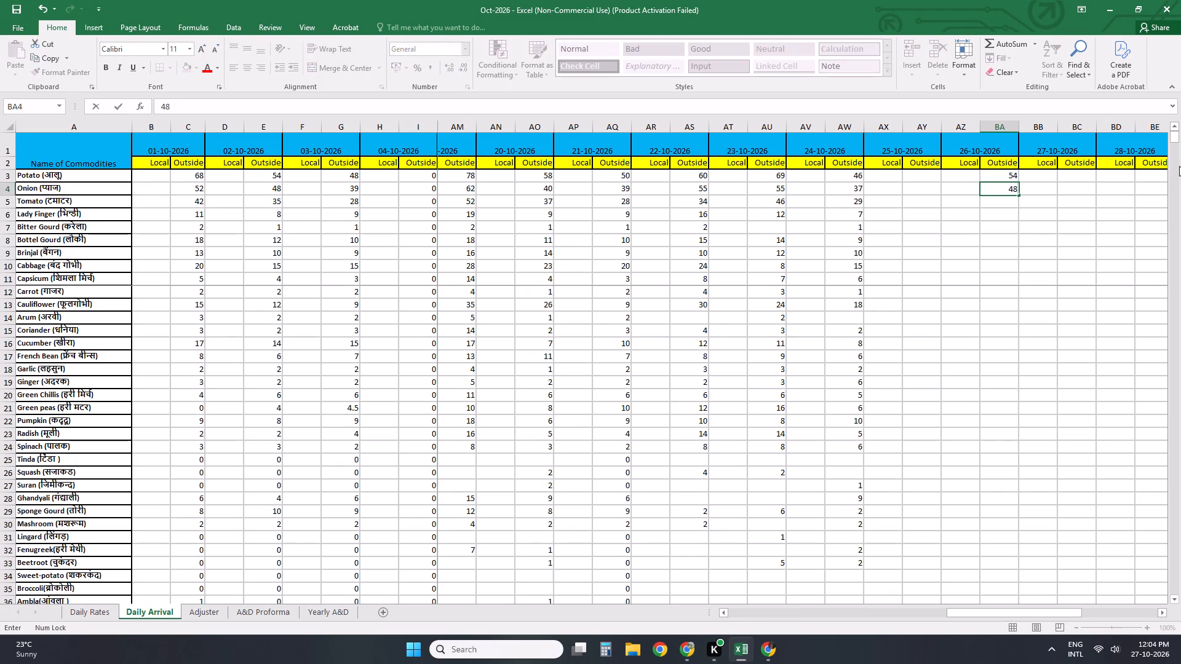
key("Down")
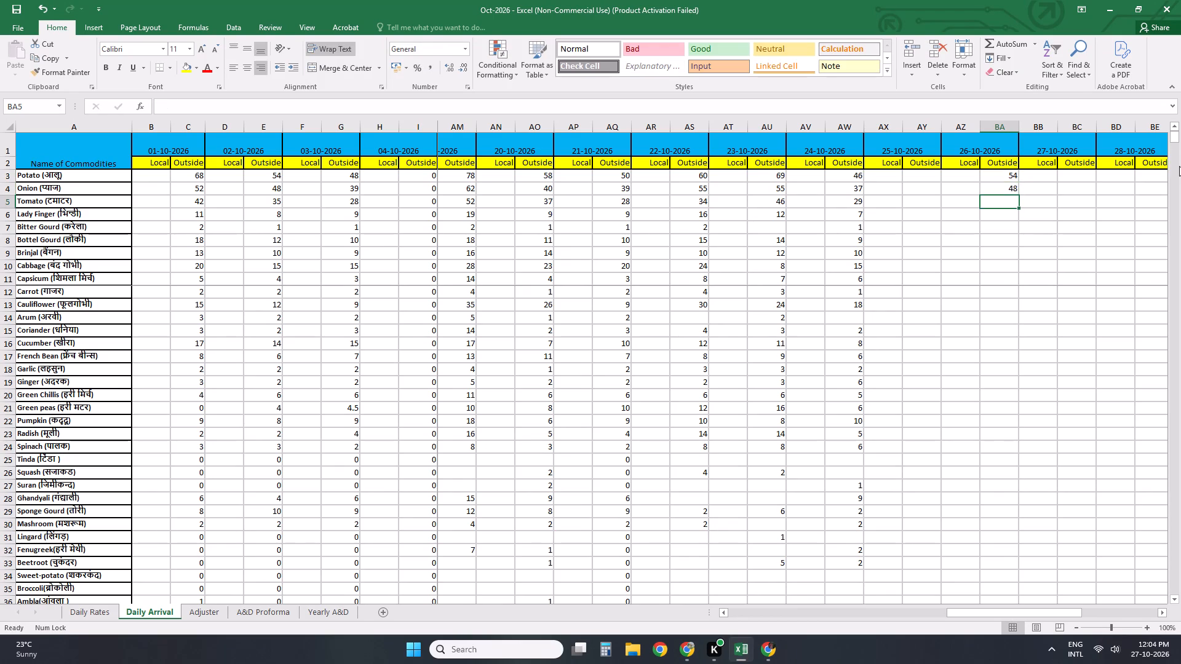
type("32")
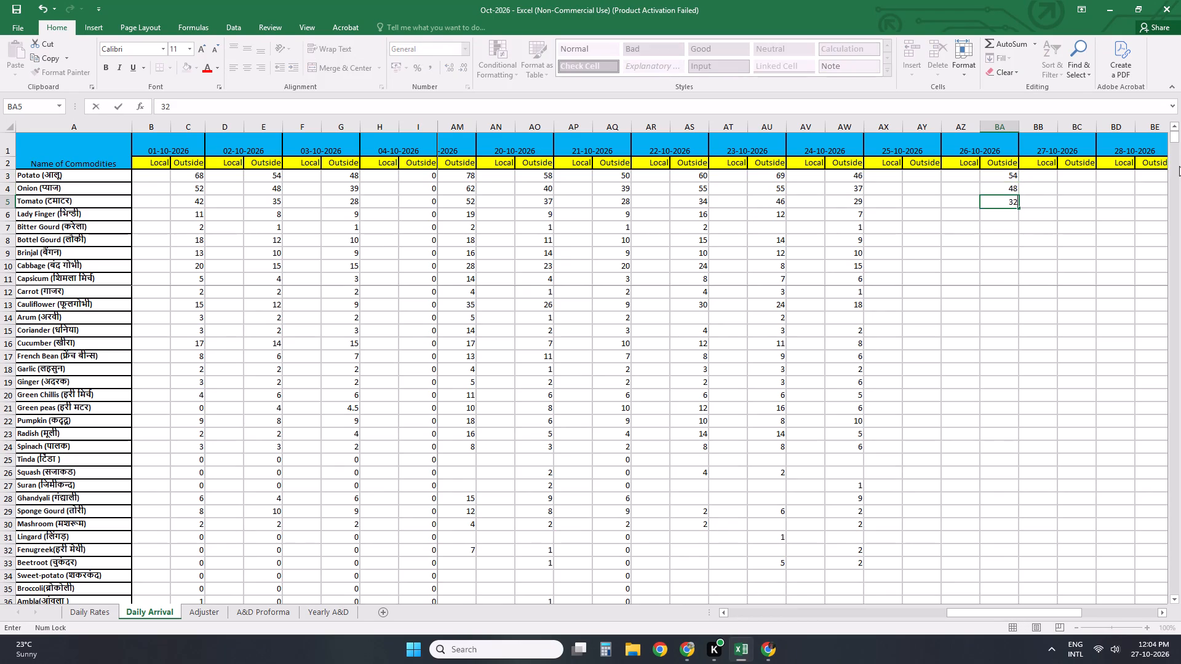
key("Right")
key("Down")
key("Left")
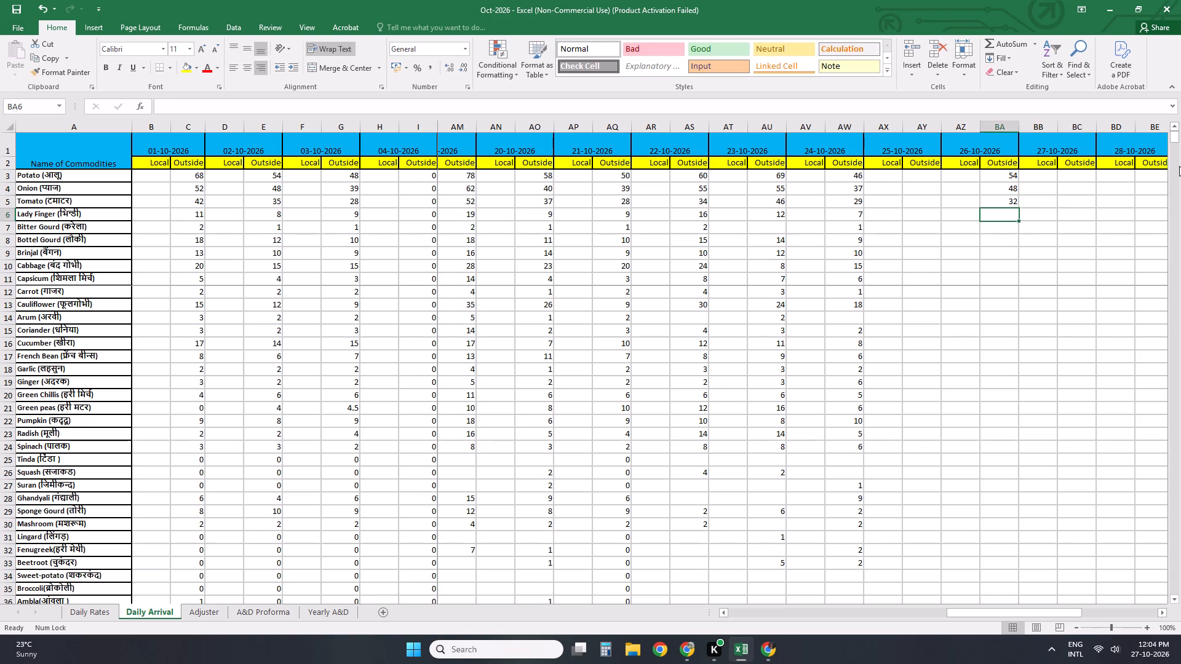
Enter the 26-10-2026 Outside arrivals for Lady Finger as 9, Bitter Gourd as 2 and Bottel Gourd as 12.
type("12")
key("Down")
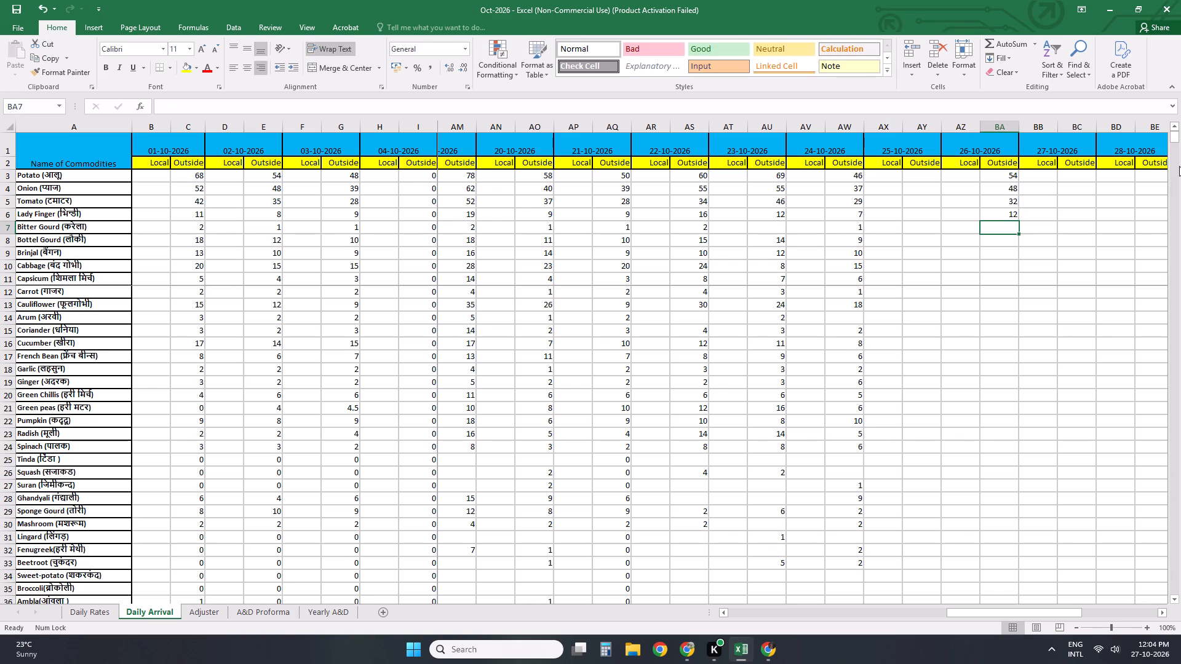
key("Up")
key("9")
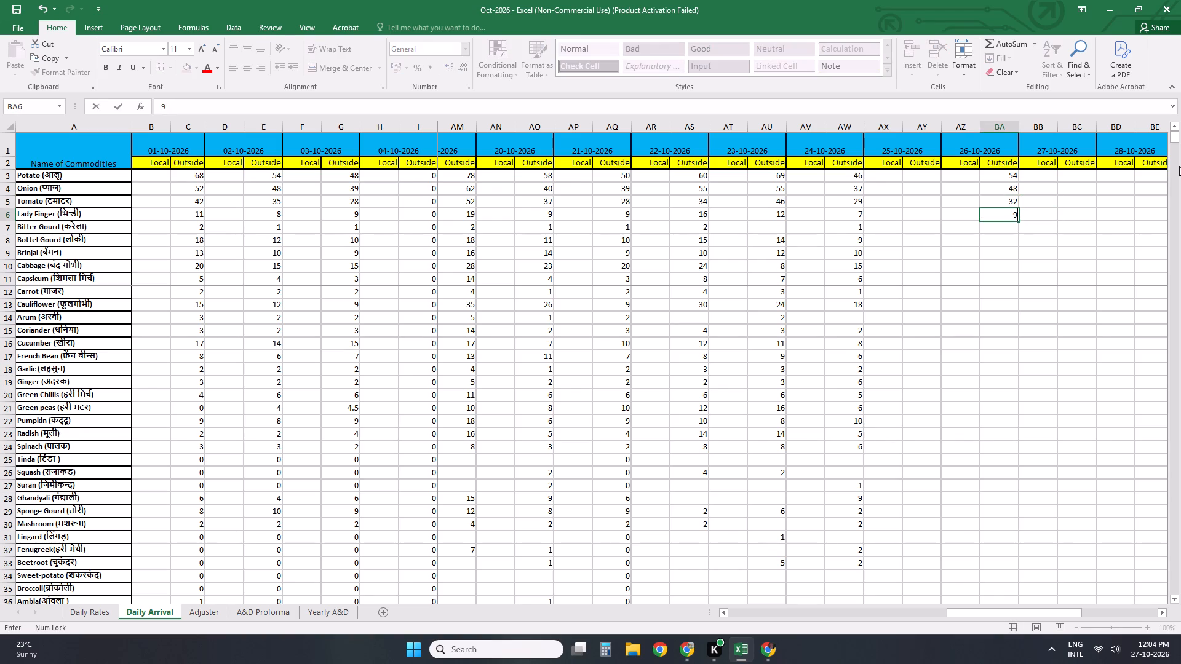
key("Down")
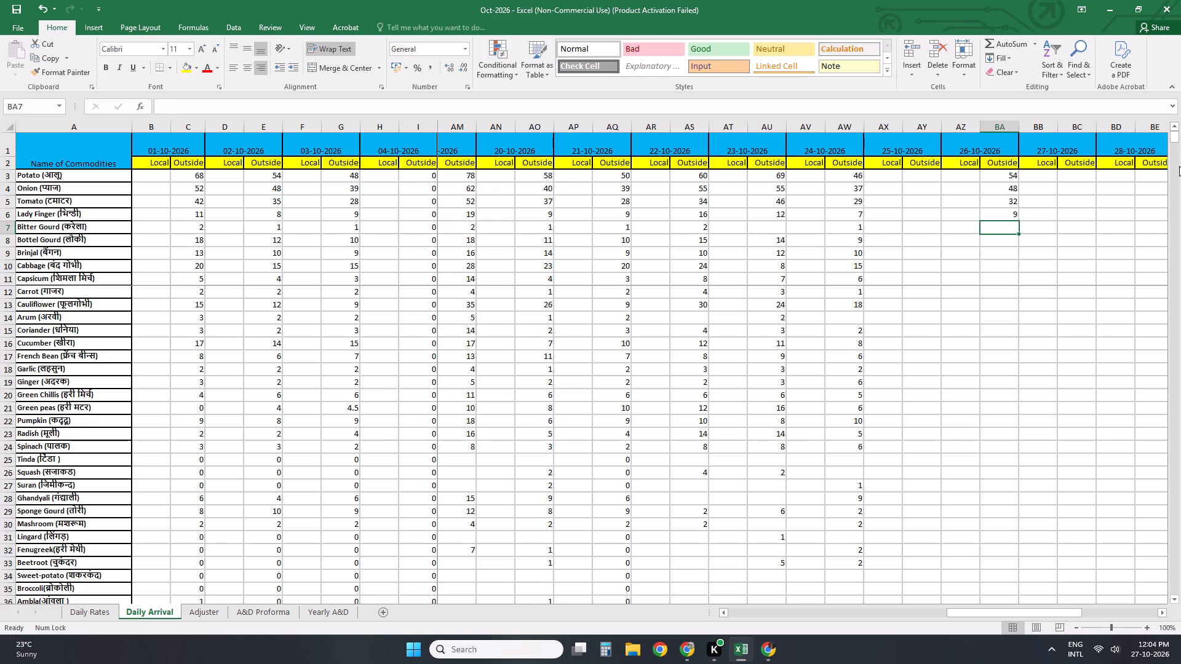
key("2")
key("Down")
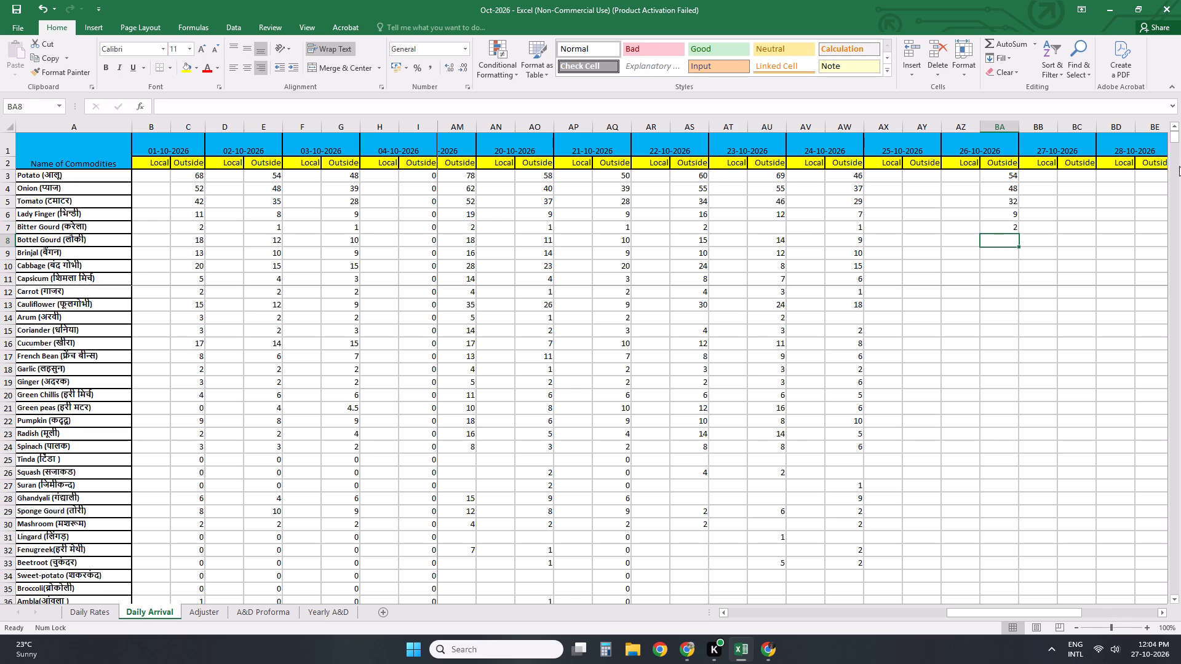
type("12")
key("Right")
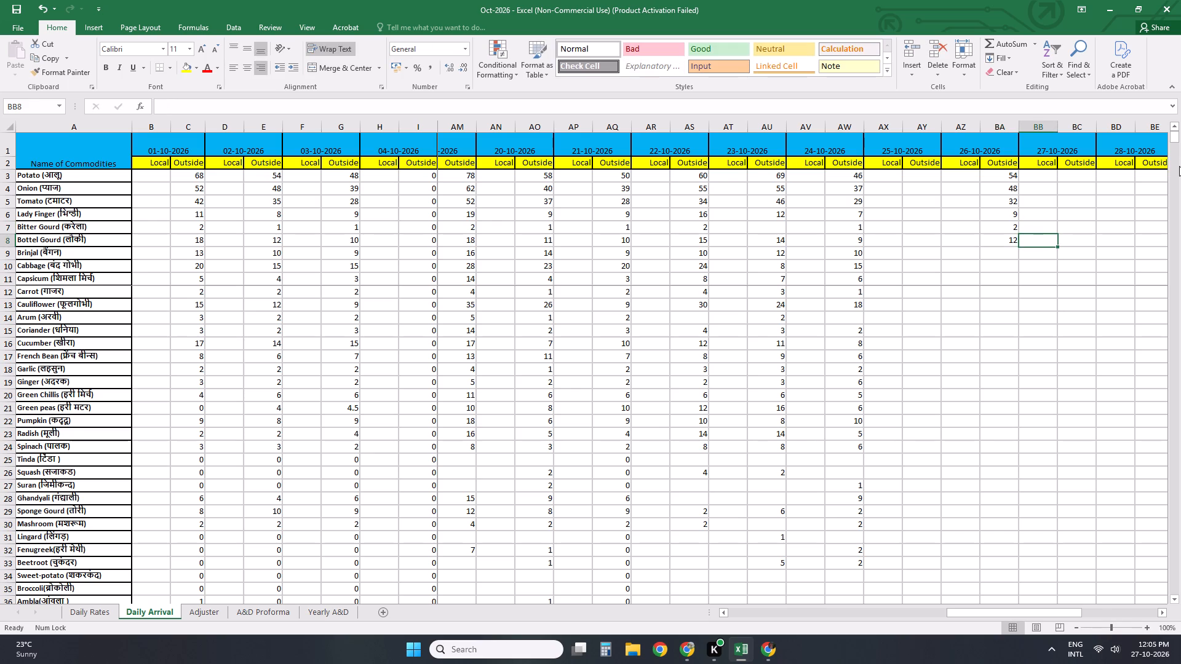
key("Down")
key("Left")
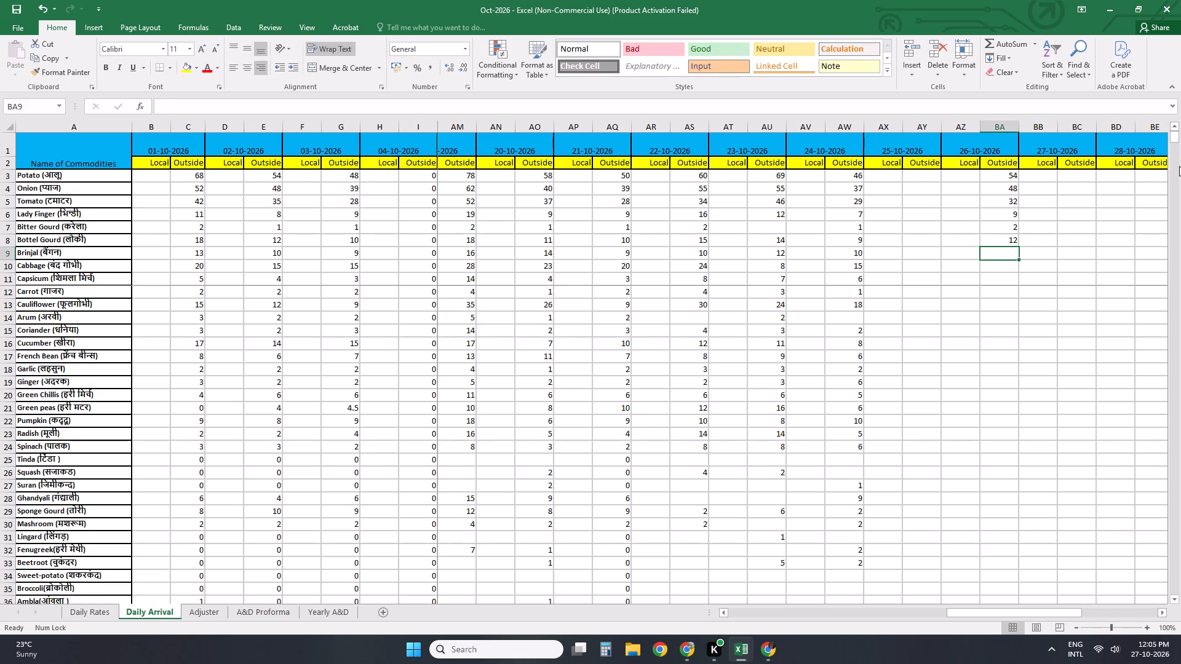
Enter the 26-10-2026 Outside arrivals for Brinjal as 9, Cabbage as 22 and Capsicum as 10.
key("9")
key("Down")
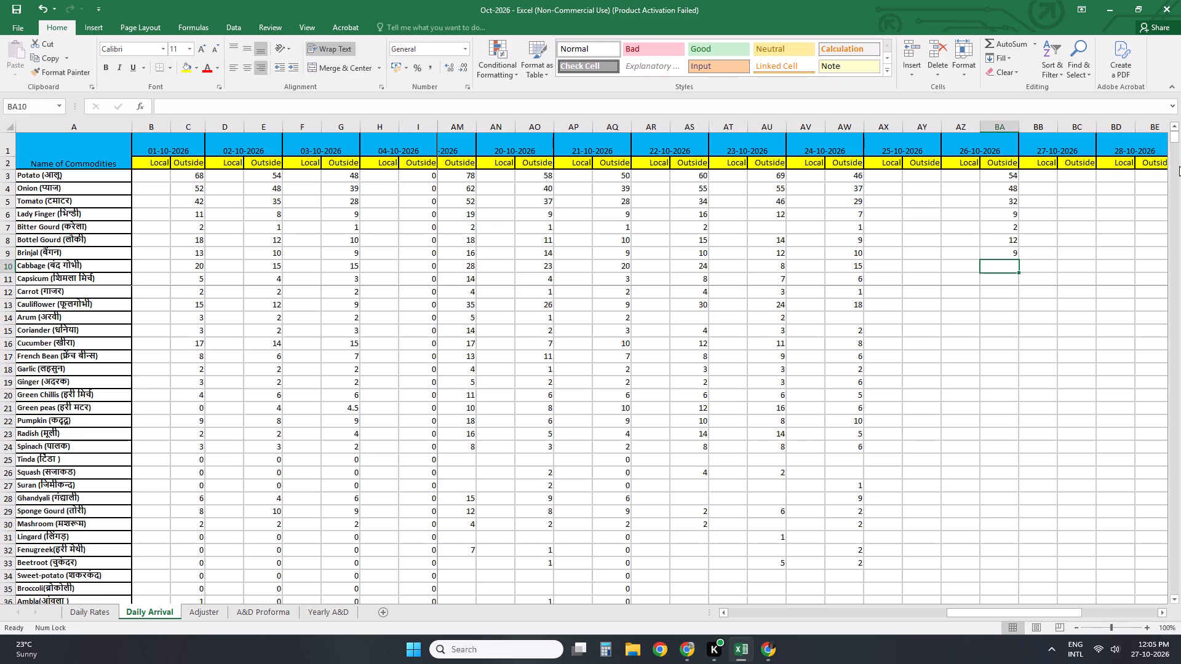
type("22")
key("Down")
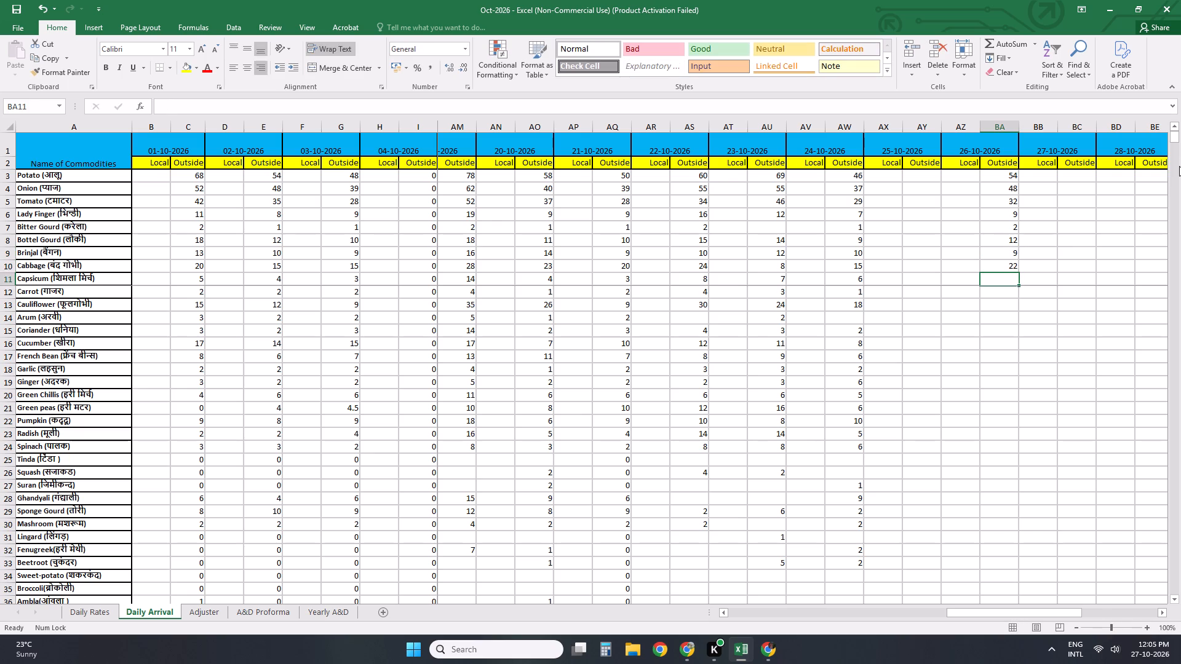
type("10")
key("Right")
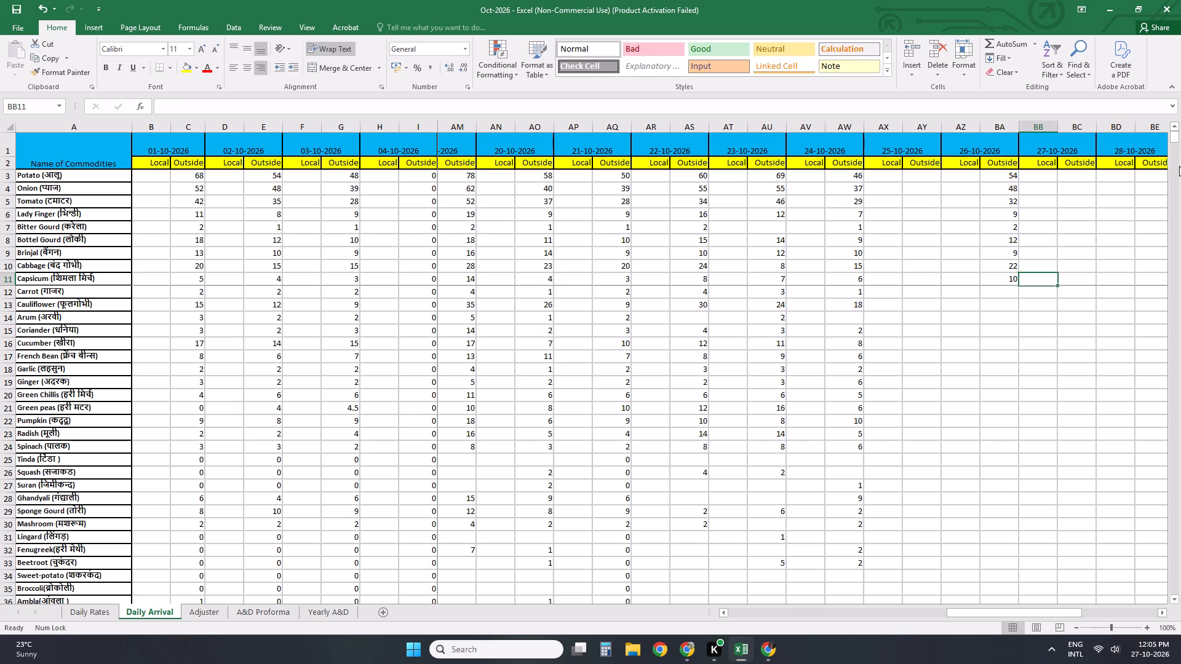
key("Left")
key("Down")
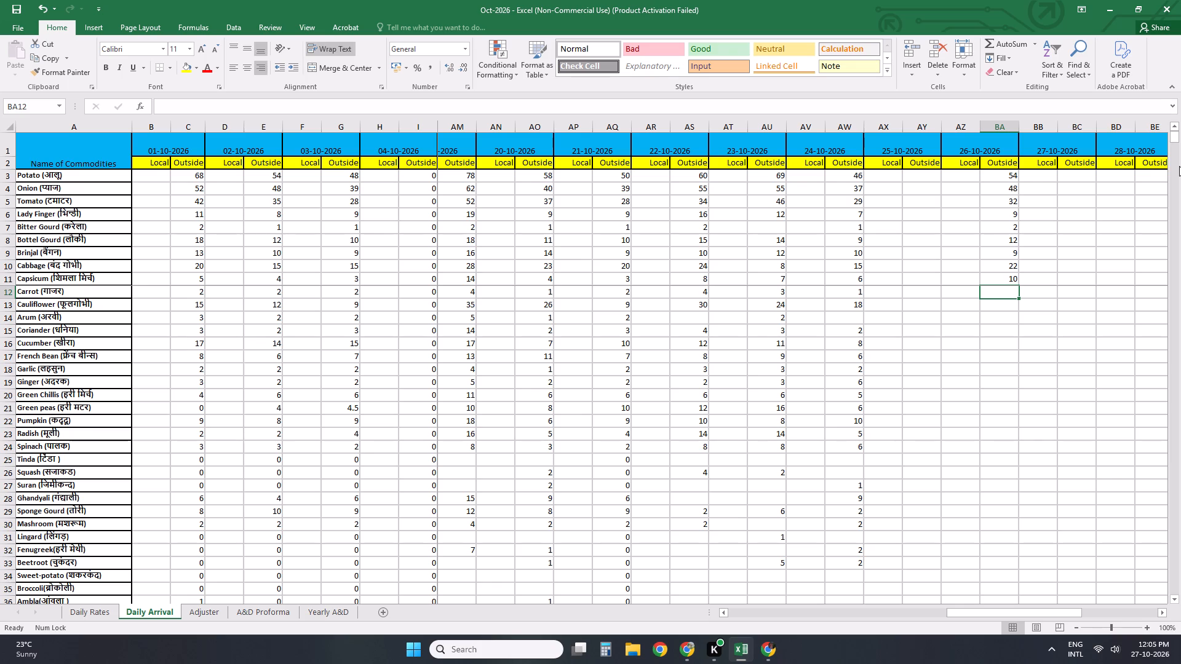
Enter the 26-10-2026 Outside arrivals for Carrot as 3, Cauliflower as 28 and Arum as 4.
key("3")
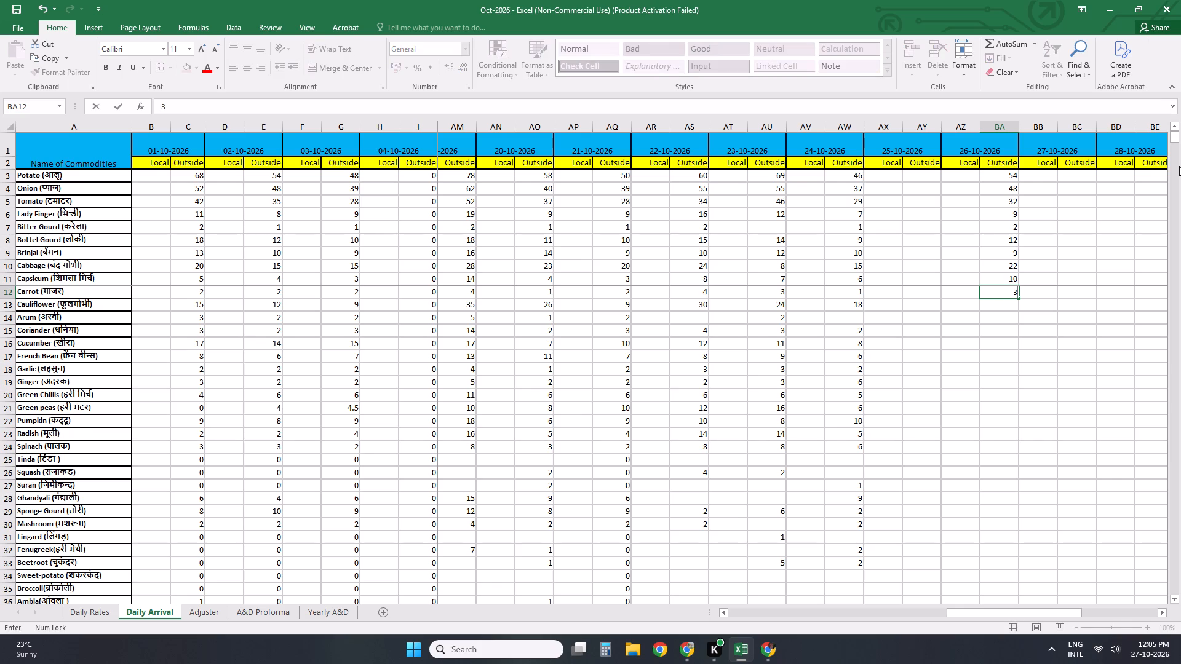
key("2")
key("BackSpace")
key("Down")
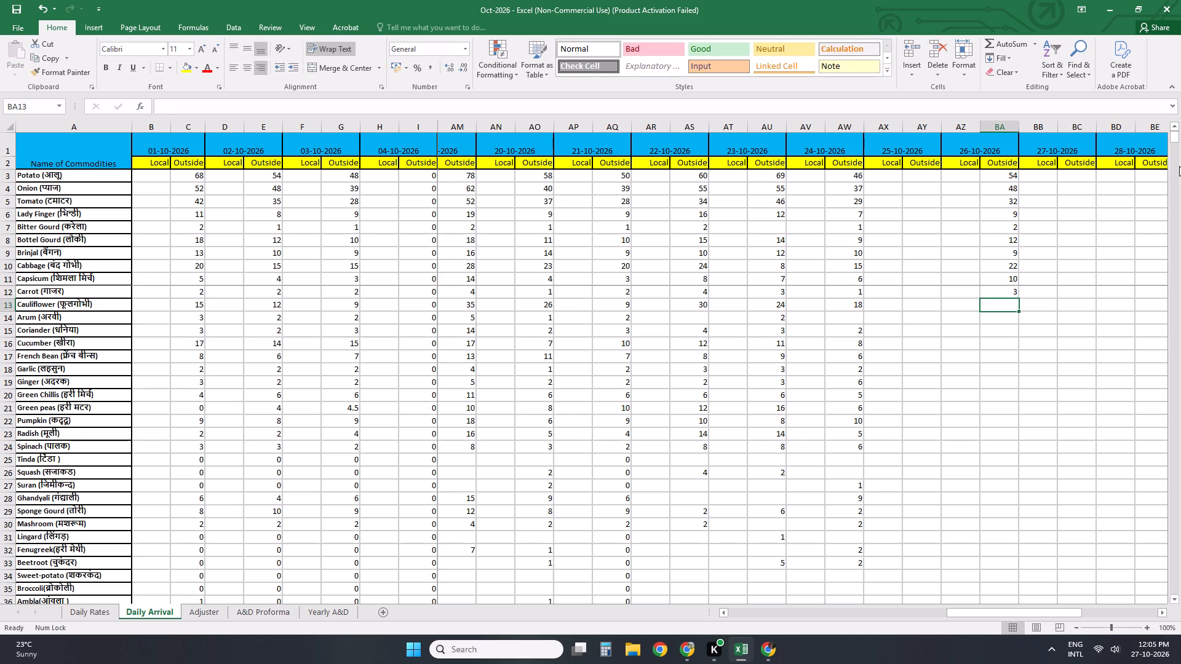
type("28")
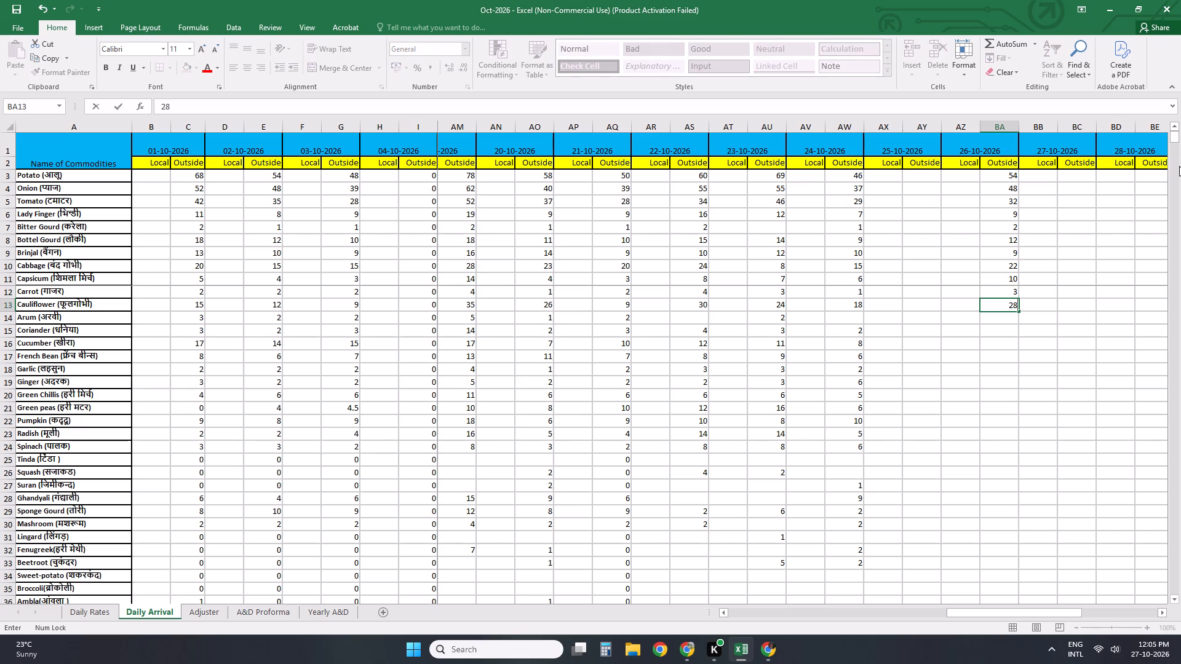
key("Down")
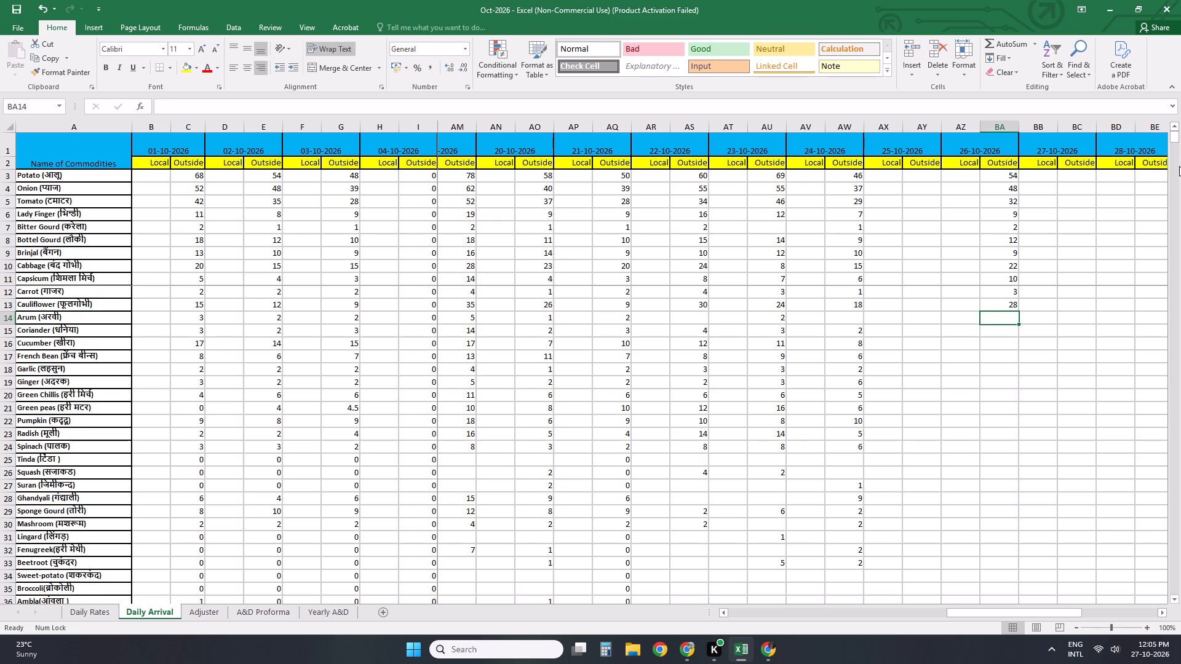
key("4")
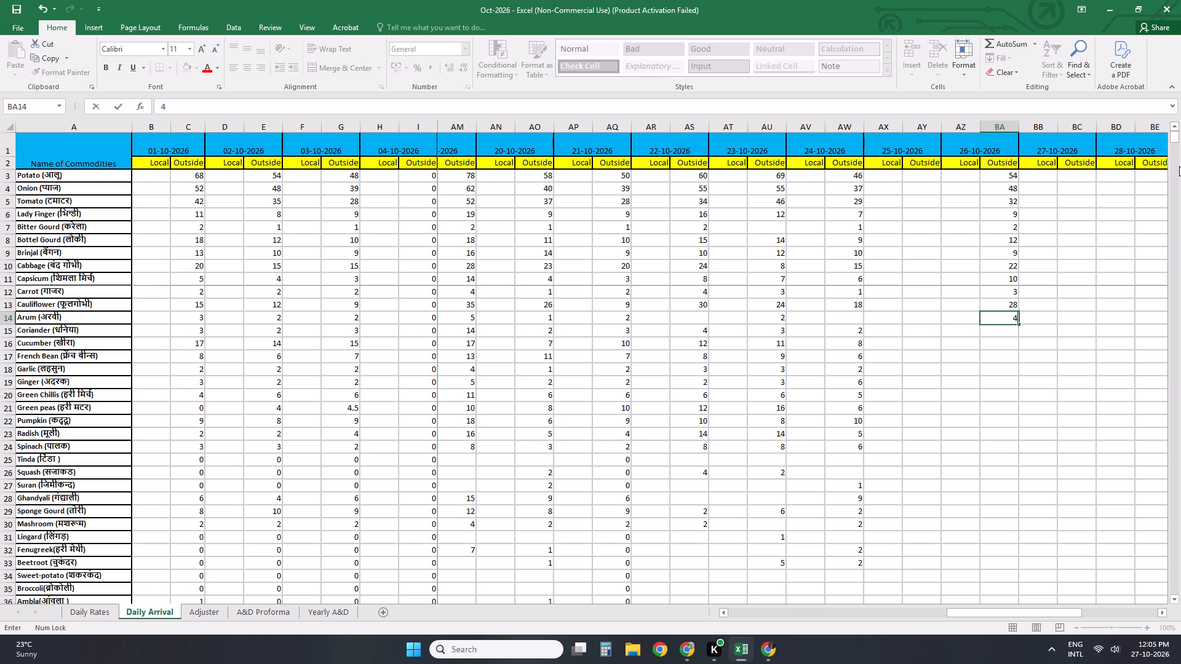
key("Down")
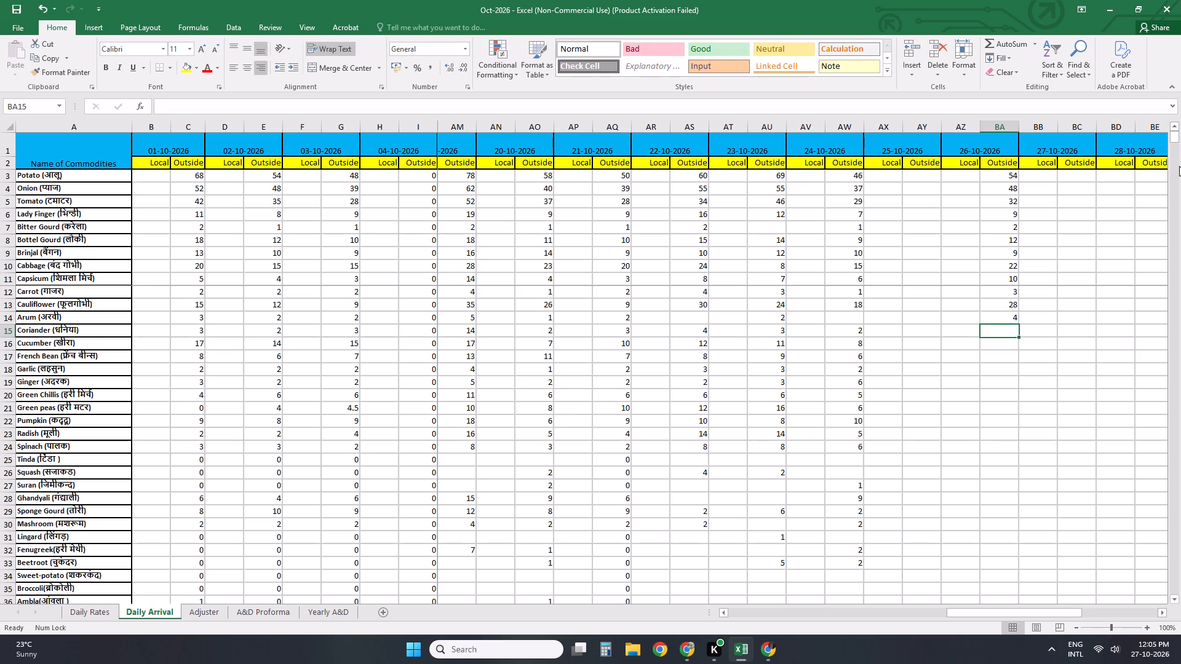
Enter the 26-10-2026 Outside arrivals for Coriander as 3 and Cucumber as 14.
key("4")
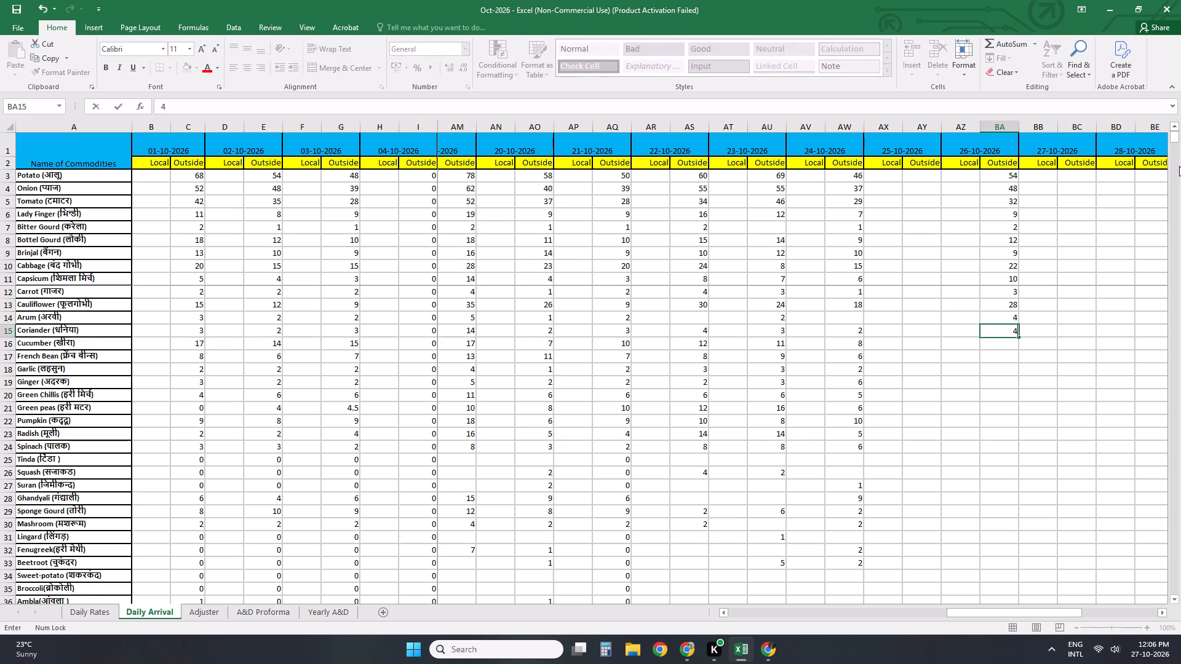
key("BackSpace")
key("3")
key("Return")
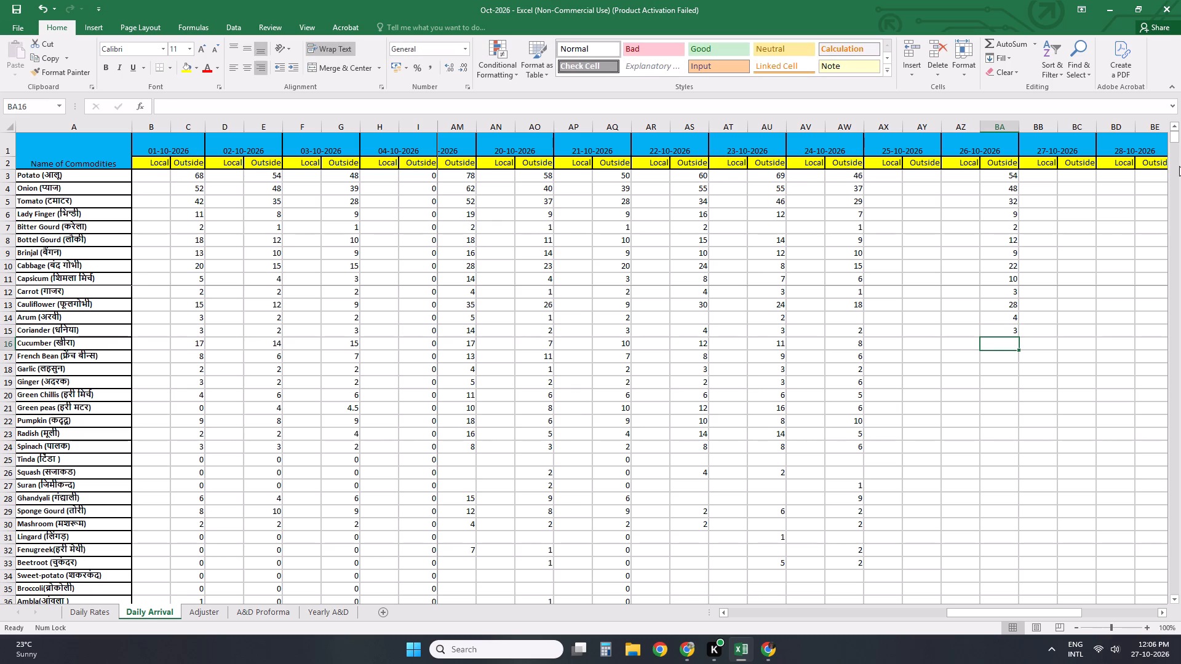
type("14")
key("Down")
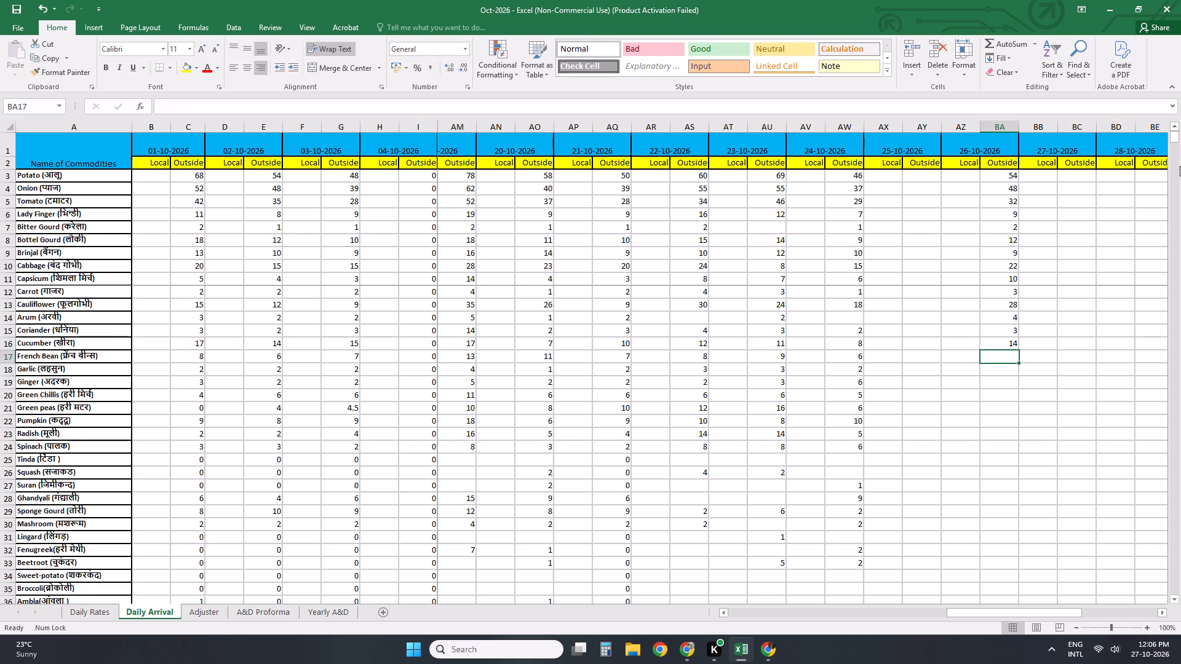
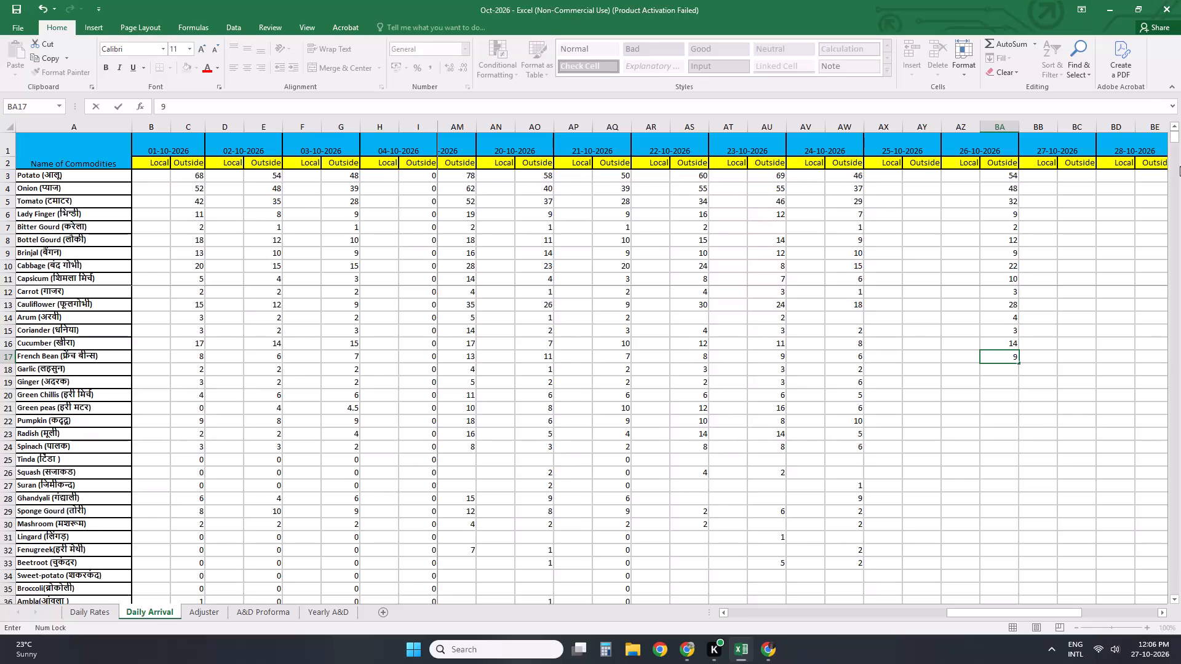
Enter the 26-10-2026 Outside arrivals for French Bean as 9, Garlic as 3 and Ginger as 2.
key("Down")
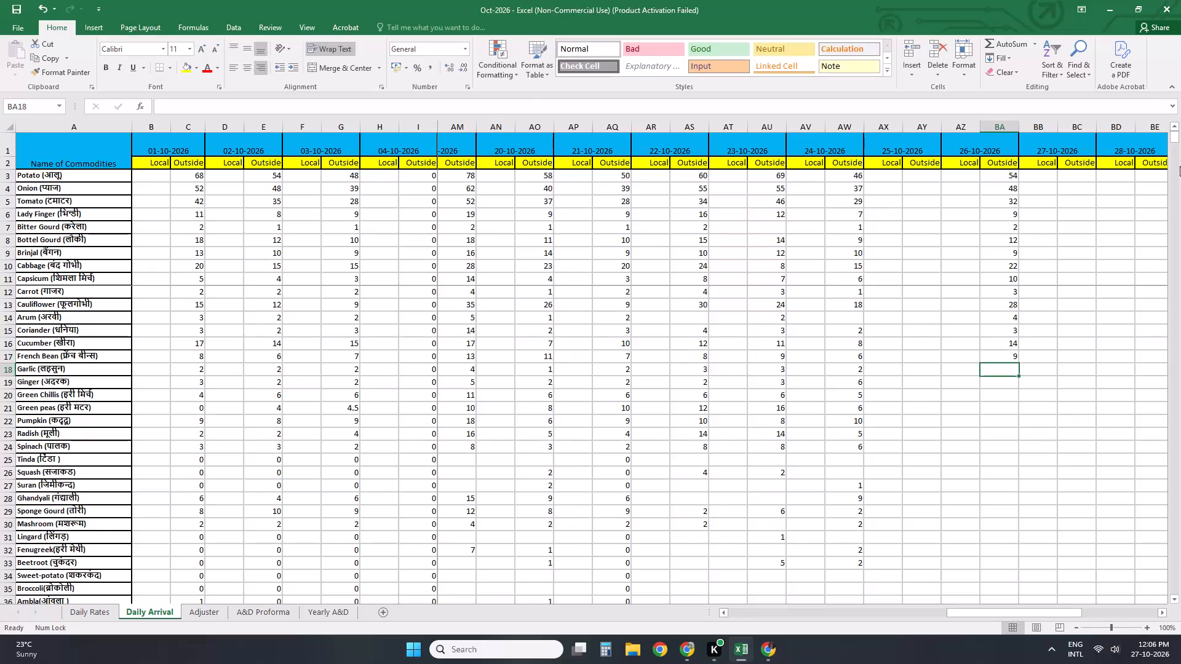
key("3")
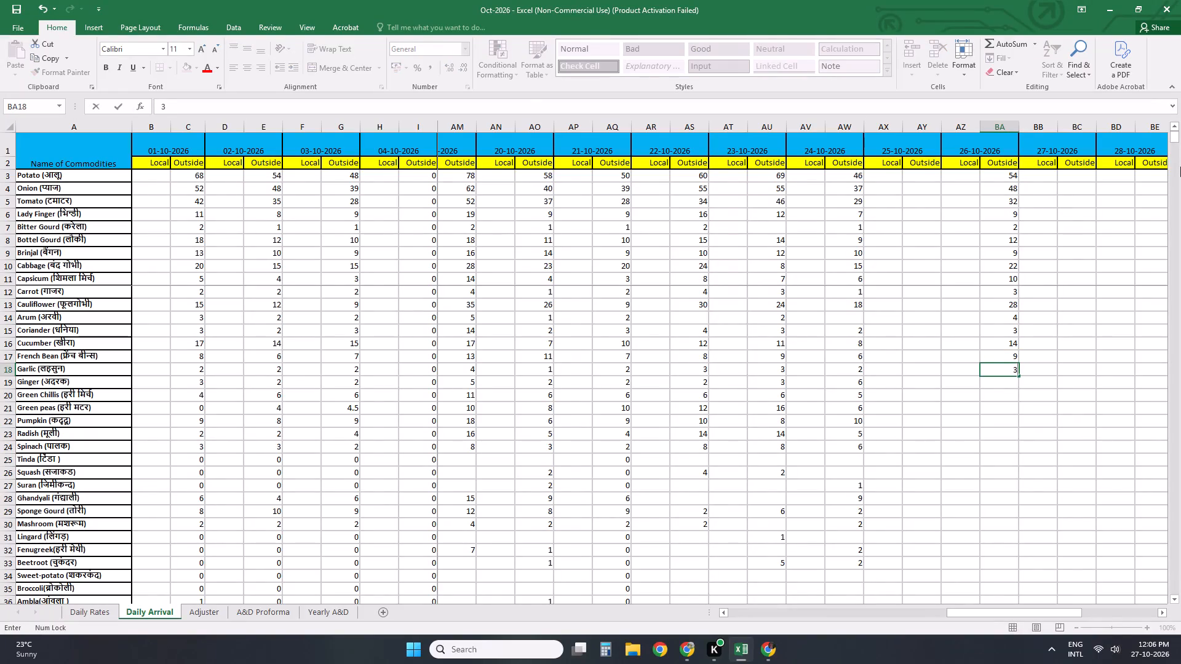
key("Down")
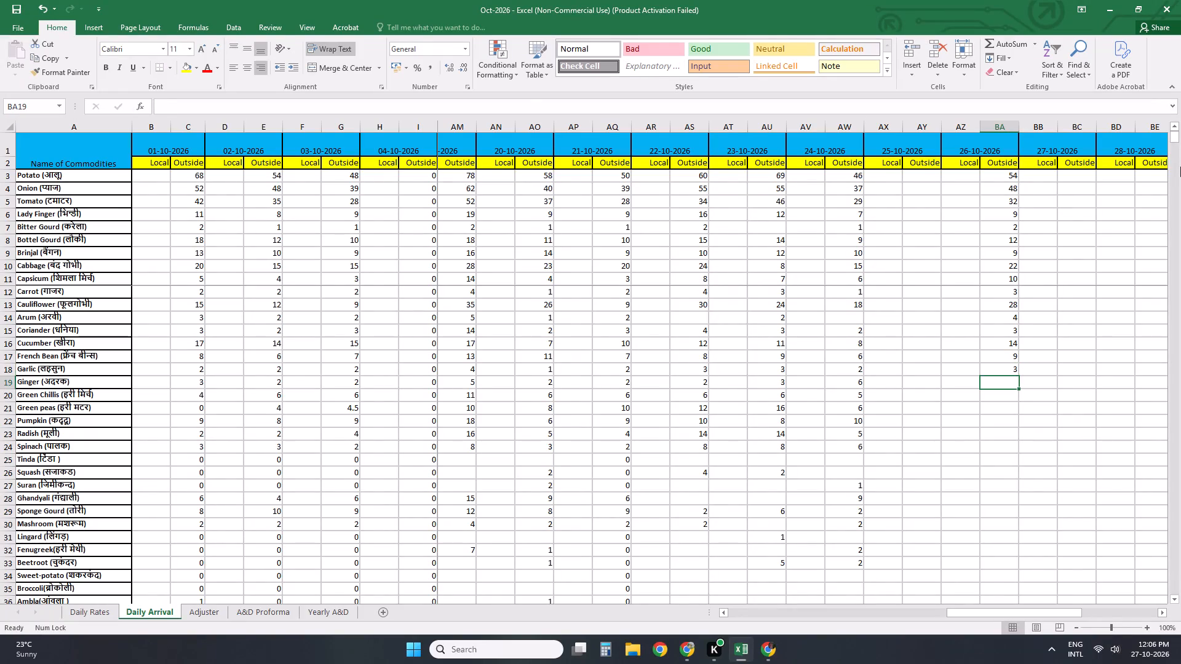
key("2")
key("Down")
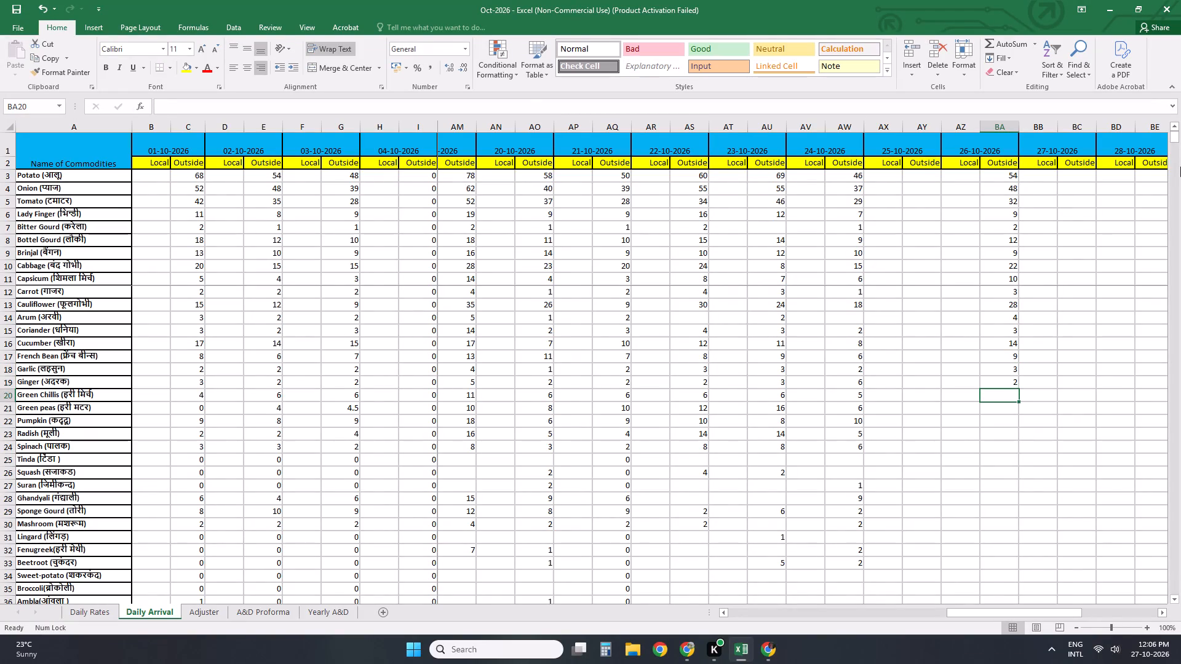
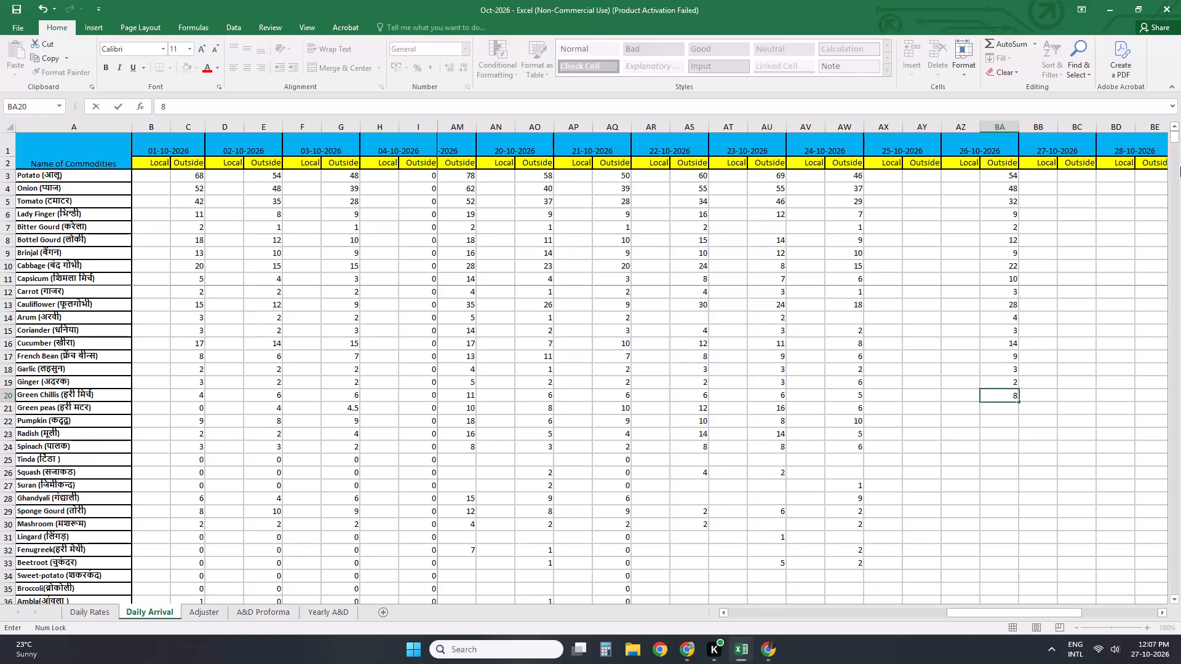
Enter the 26-10-2026 Outside arrivals for Green Chillis as 8, Green peas as 12 and Pumpkin as 14.
key("Down")
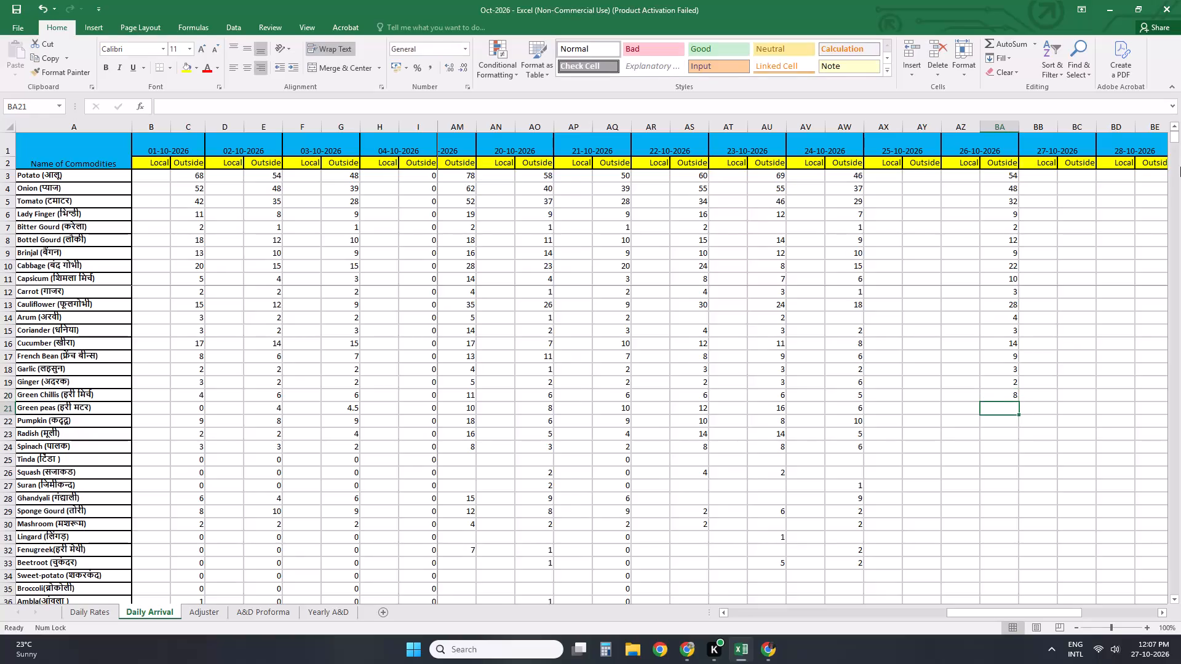
type("12")
key("Right")
key("Down")
key("Left")
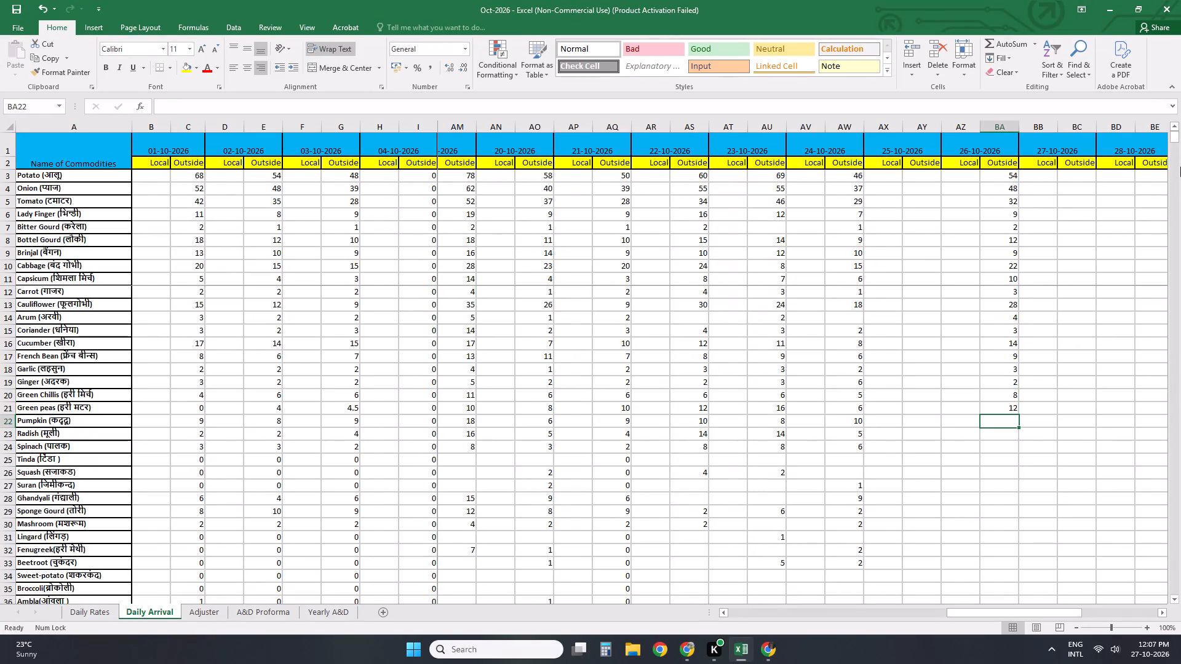
type("14")
key("Down")
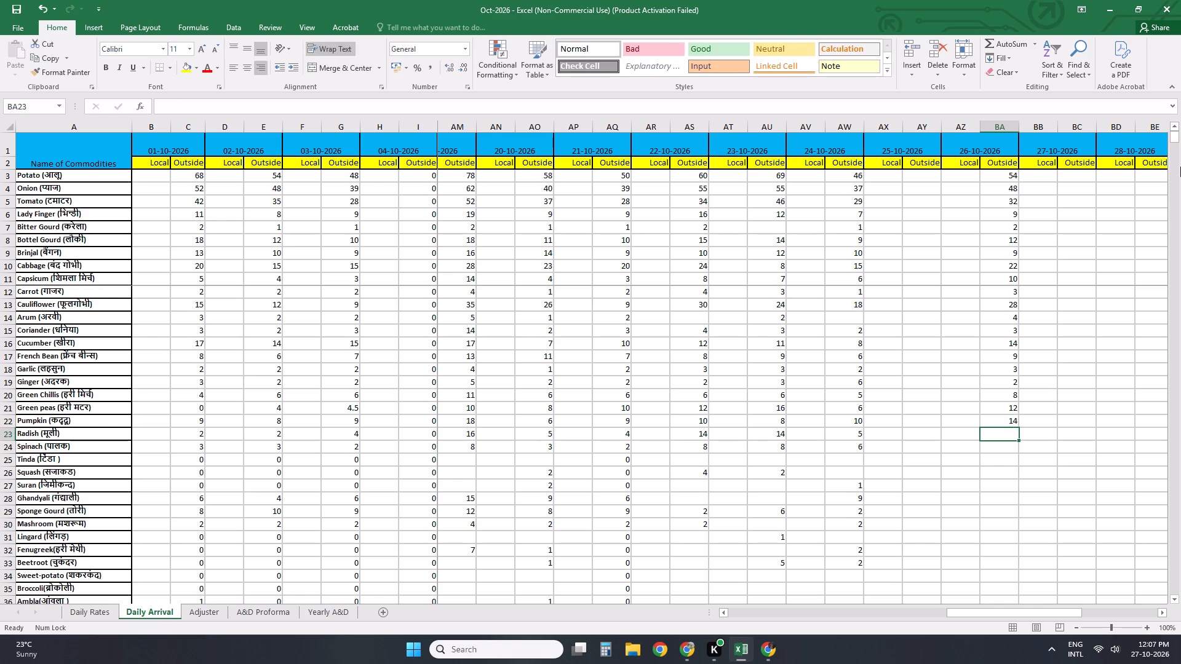
Enter the 26-10-2026 Outside arrivals for Radish as 18, Spinach as 7 and Squash as 2, leaving Tinda blank.
type("18")
key("Down")
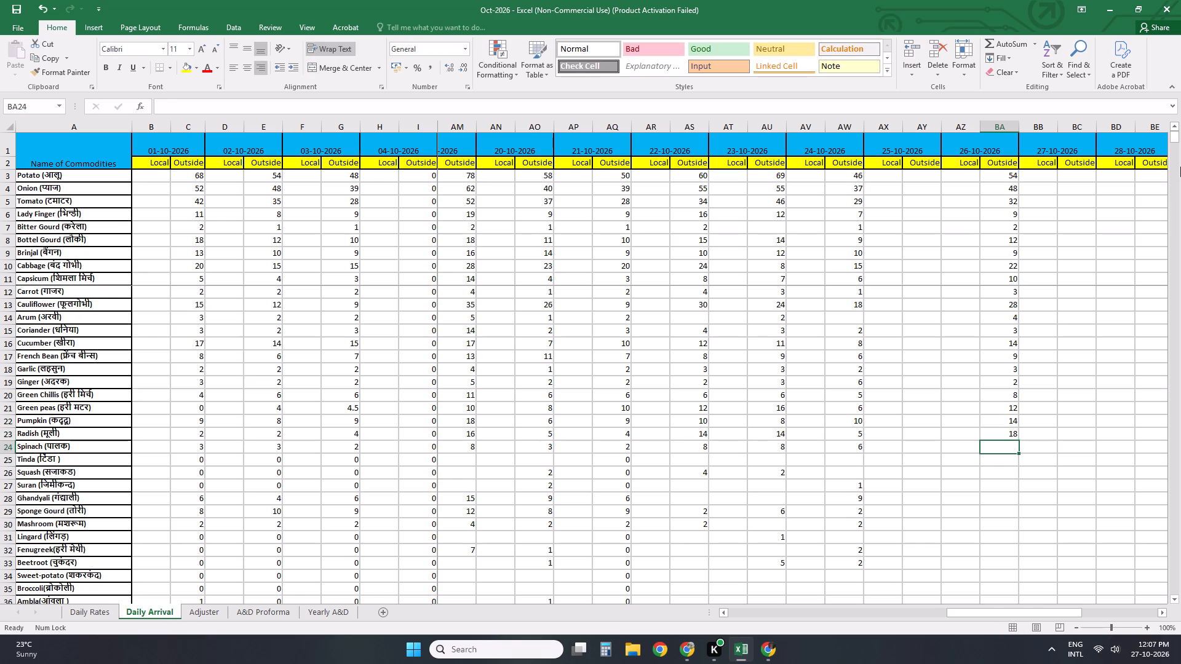
key("7")
key("Down")
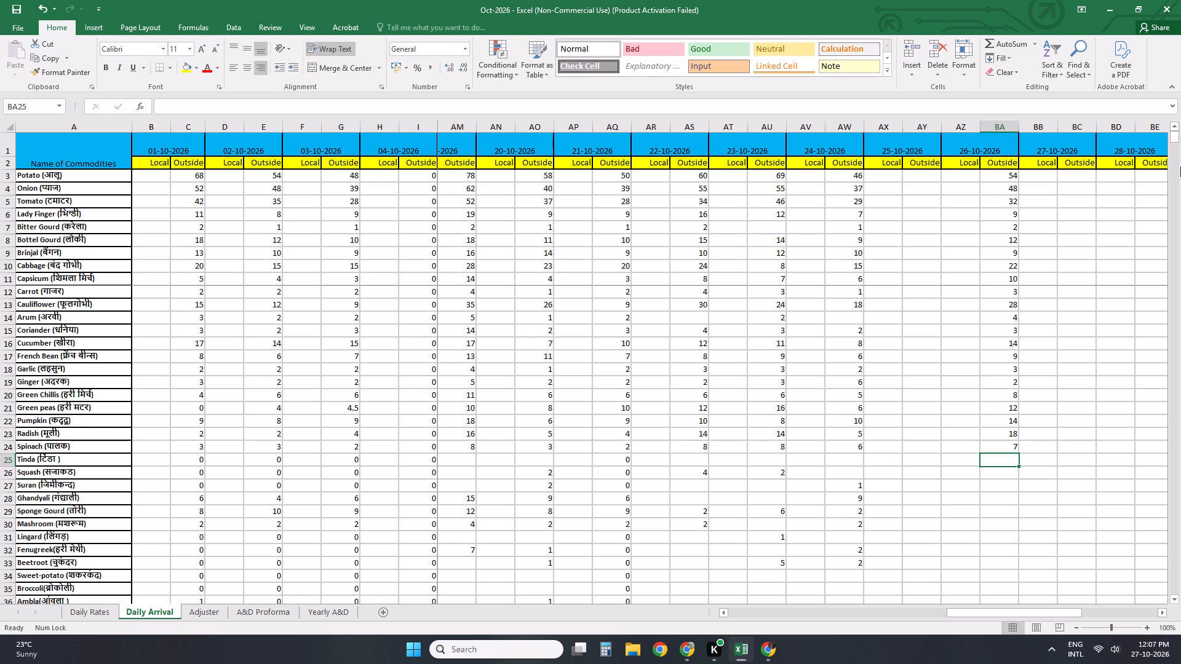
key("Down")
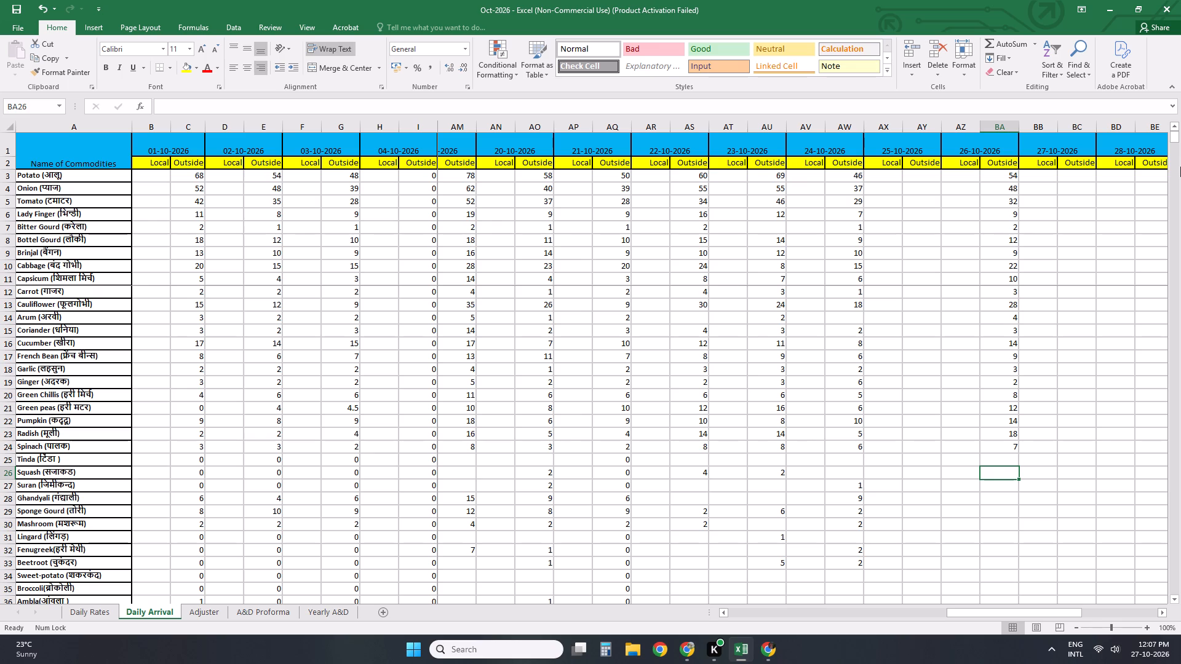
key("2")
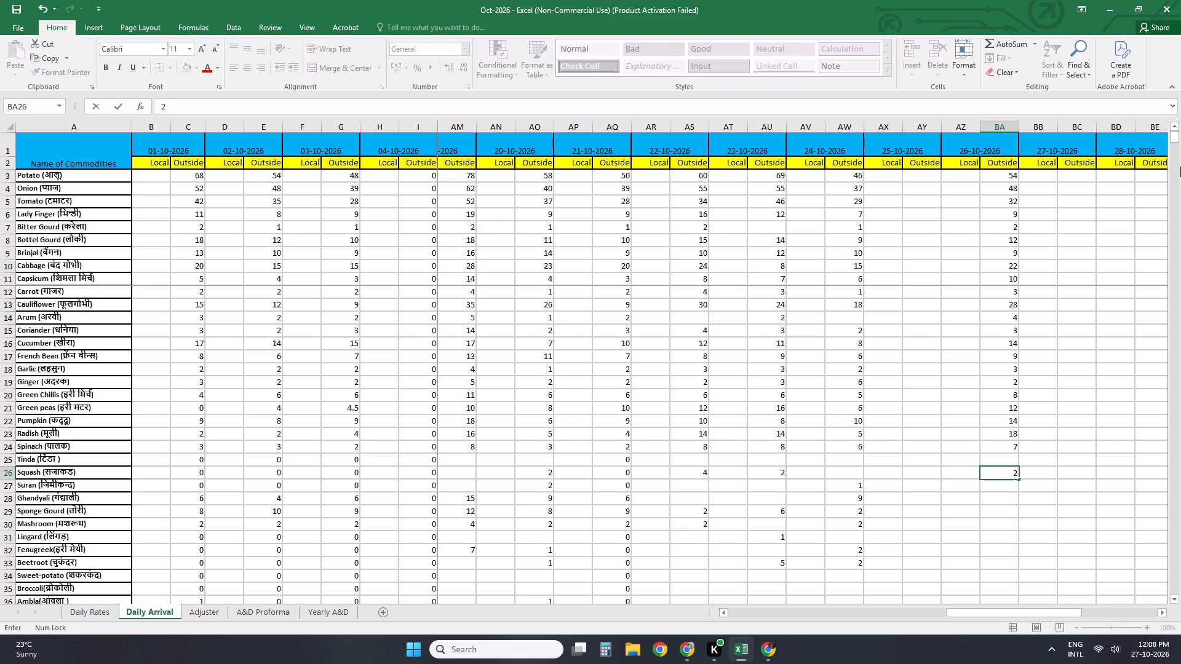
key("Down")
Enter the 26-10-2026 Outside arrivals for Ghandyali as 6 and Mashroom as 2, leaving Suran and Sponge Gourd blank.
key("Down")
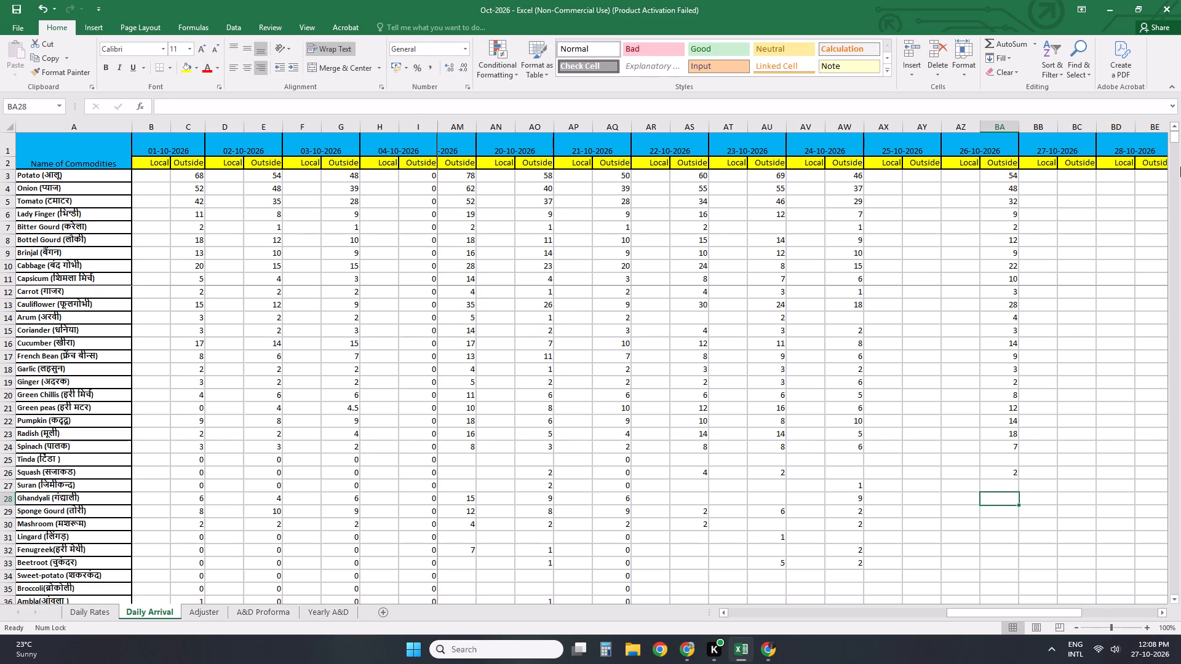
key("4")
key("Down")
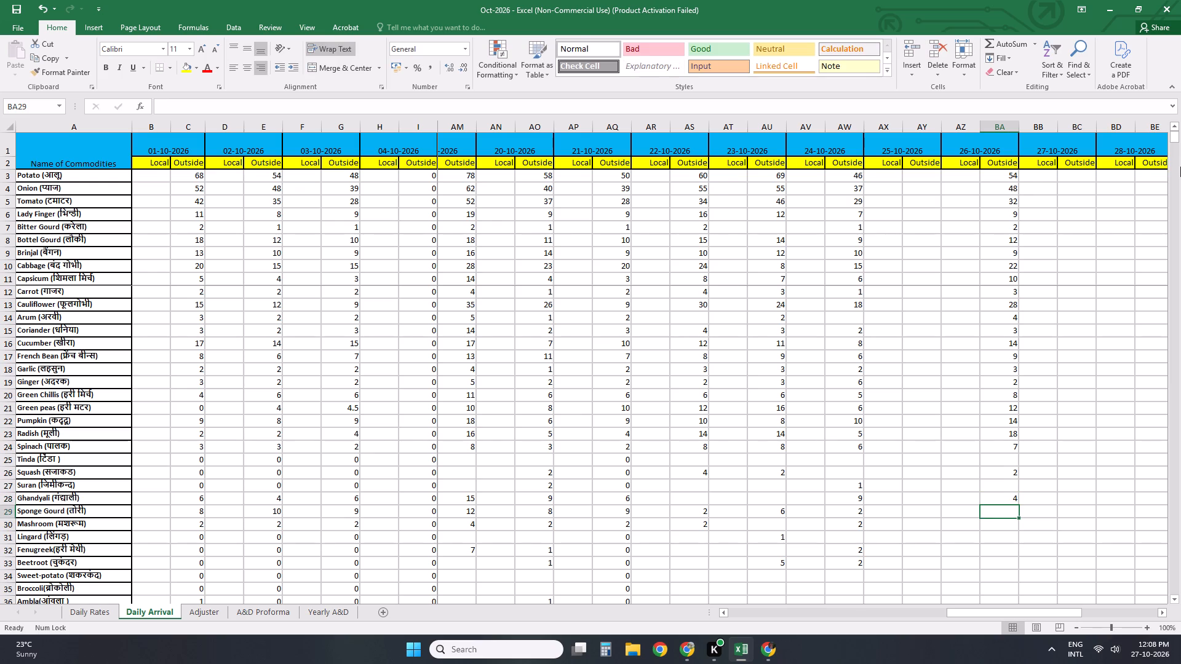
key("Up")
key("6")
key("Down")
key("Down")
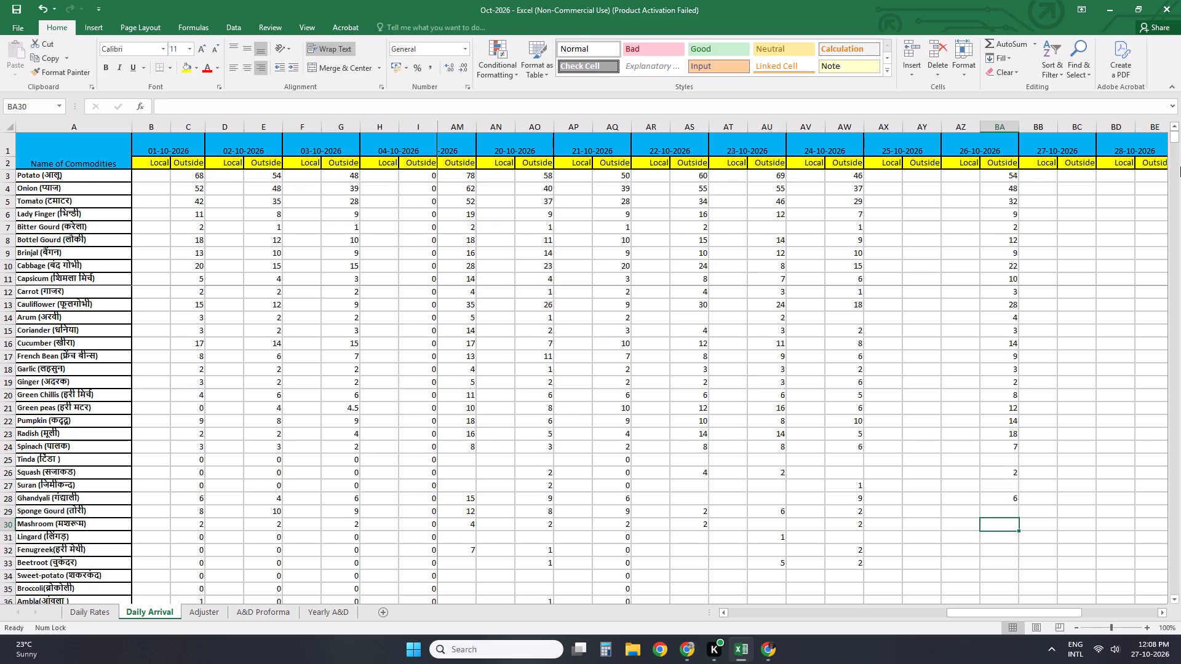
key("Down")
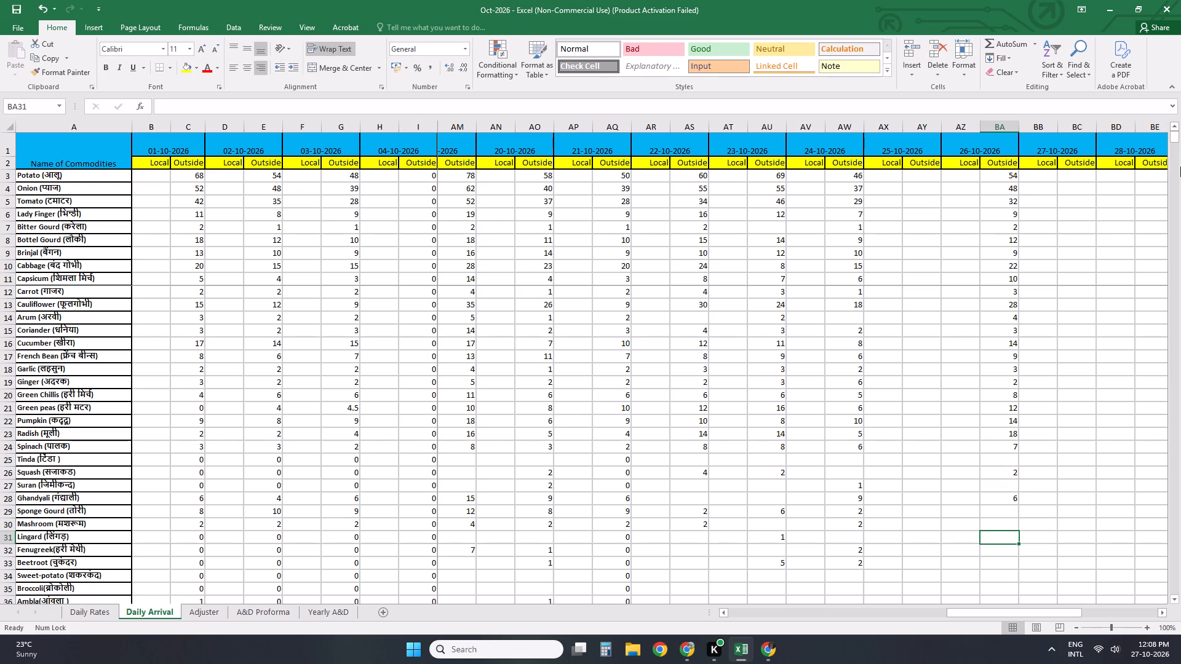
key("Up")
key("2")
key("Down")
Enter the 26-10-2026 Outside arrivals for Fenugreek as 2 and Beetroot as 4, leaving Lingard blank.
key("Down")
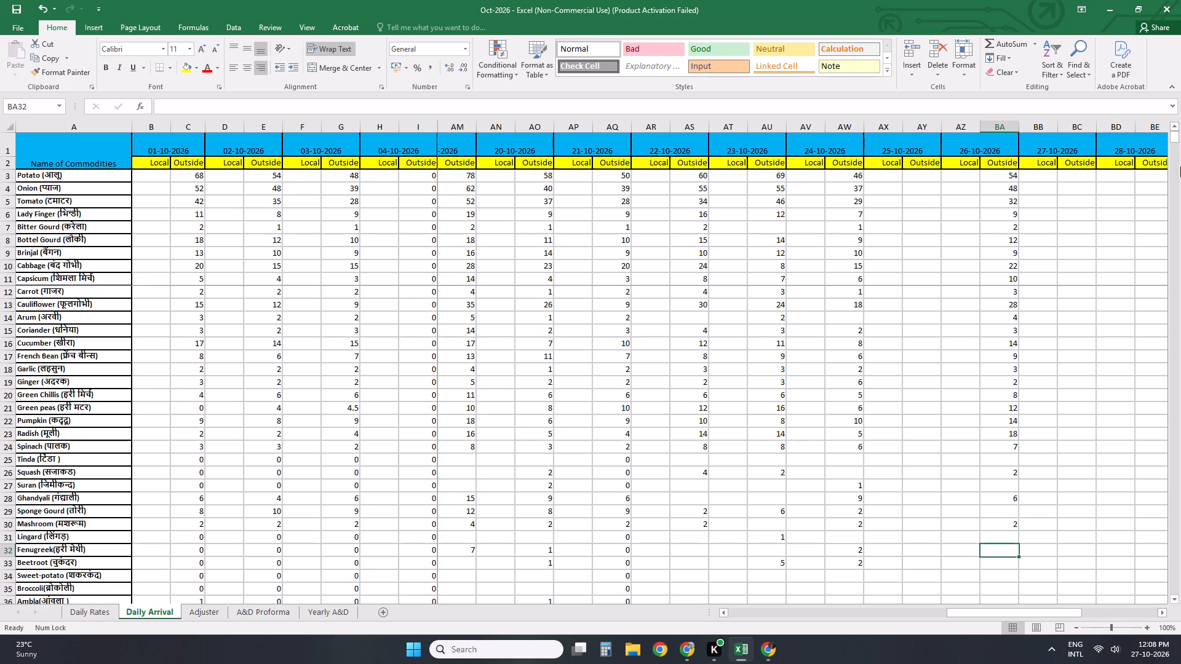
key("2")
key("Down")
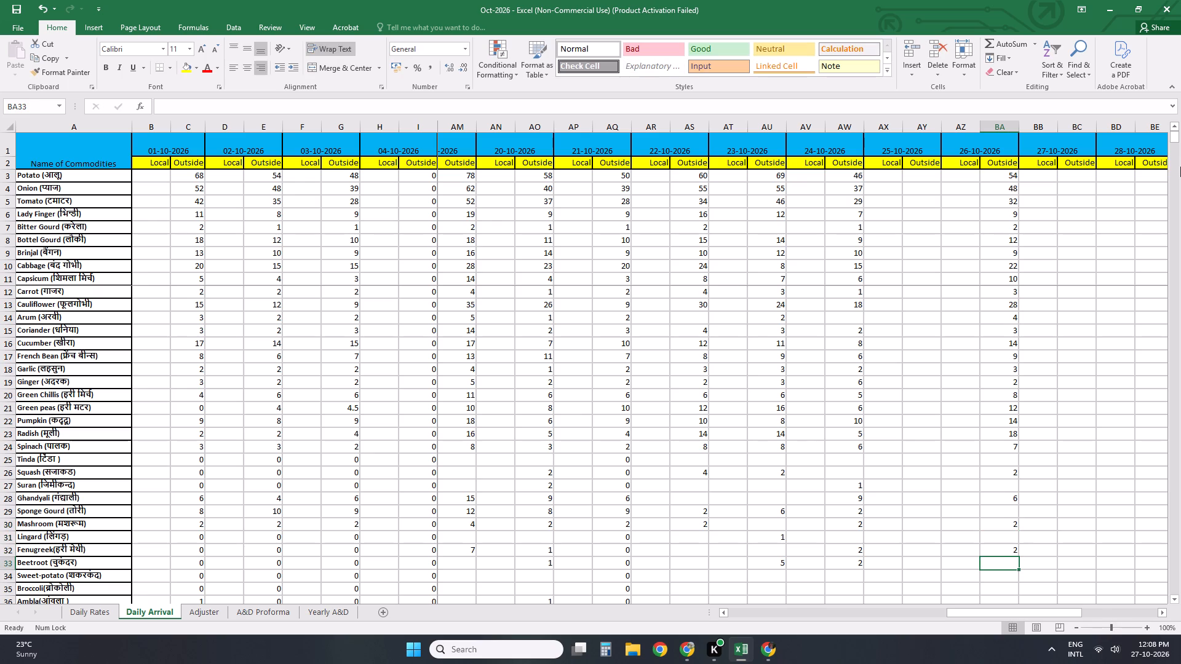
key("4")
key("Right")
Enter the 26-10-2026 Outside arrival for Broccoli as 2, leaving Sweet-potato blank.
key("Down")
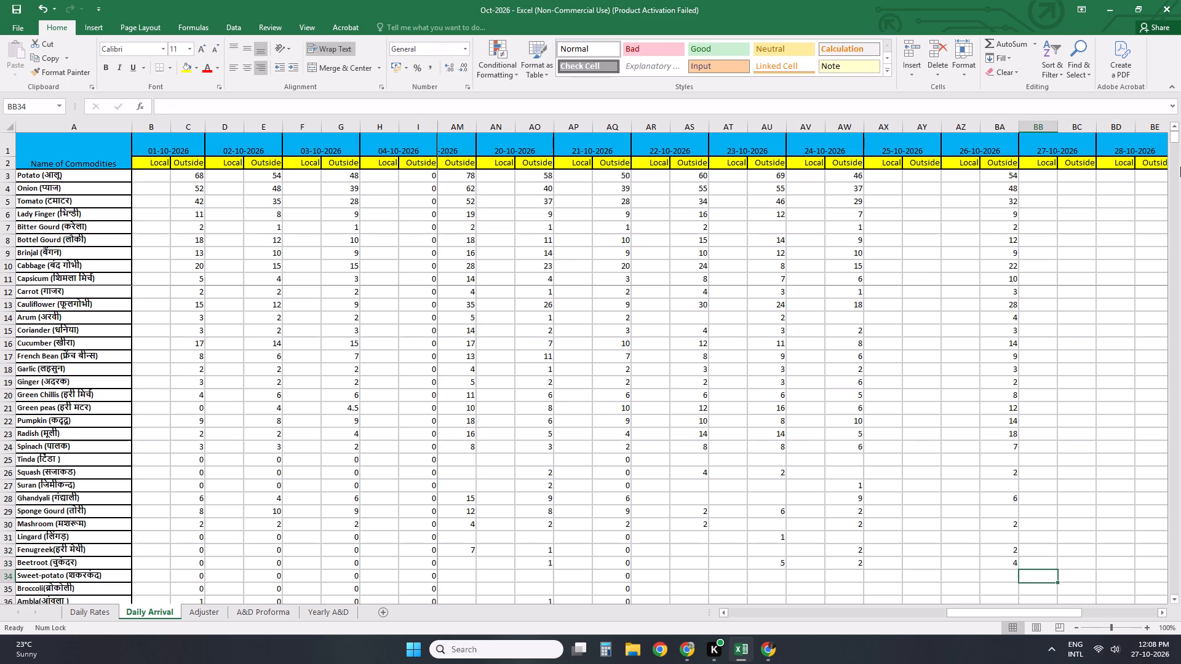
key("Down")
key("Left")
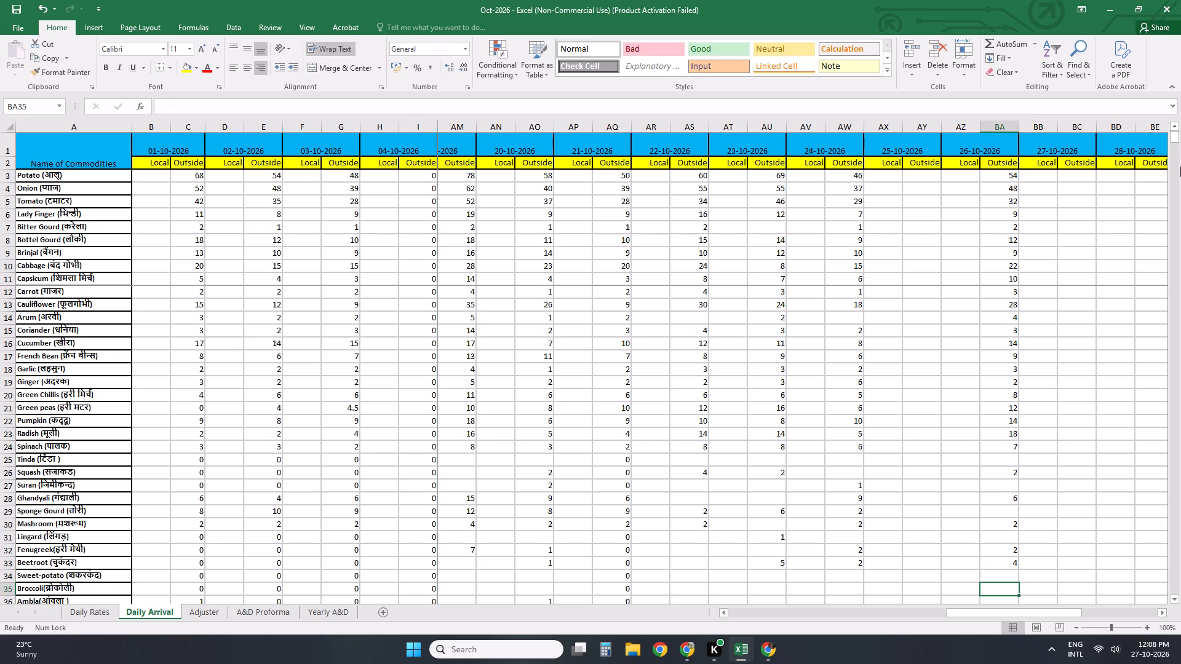
key("Down")
key("Down")
key("Down")
key("Up")
key("Up")
key("Up")
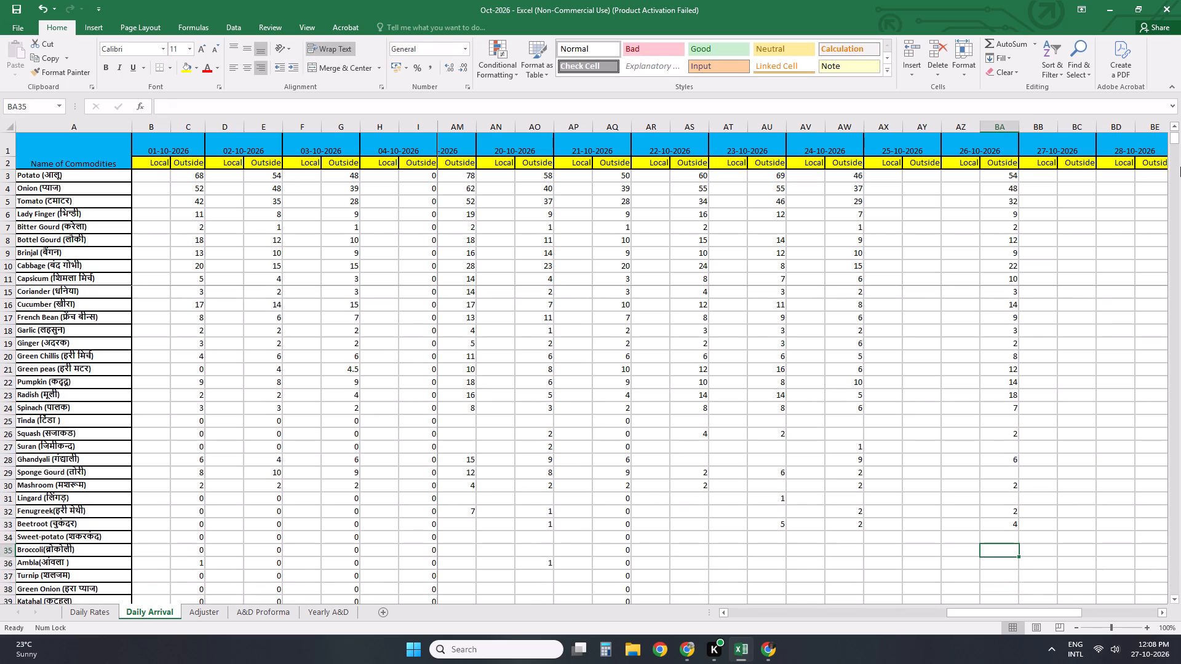
key("2")
key("Down")
Enter the 26-10-2026 Outside arrivals for Season Leaves as 6 and Banana as 31, leaving the other rows after Broccoli blank.
key("Down")
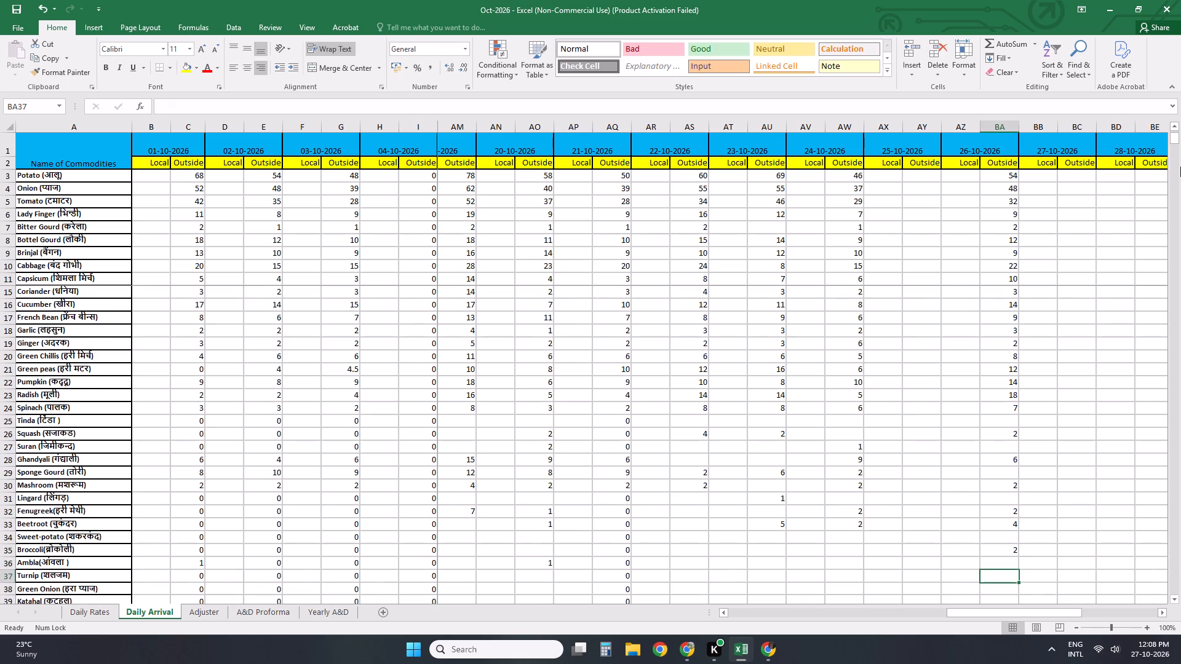
key("Down")
key("Down")
key("Down")
key("Down")
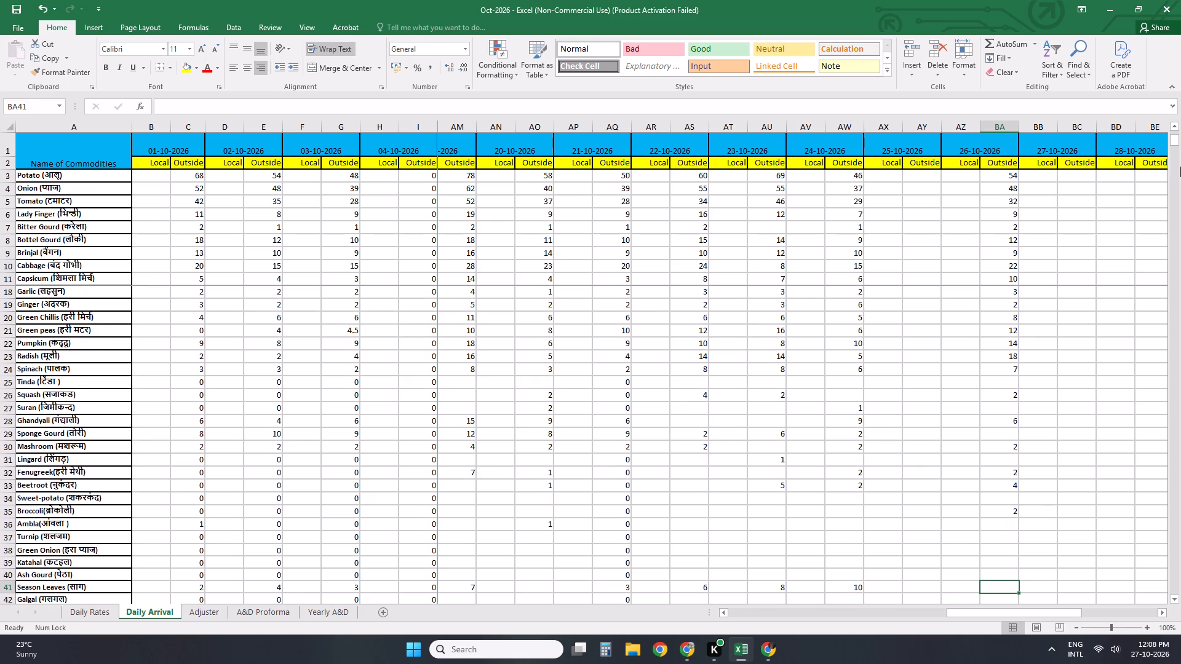
key("6")
key("Down")
key("Down")
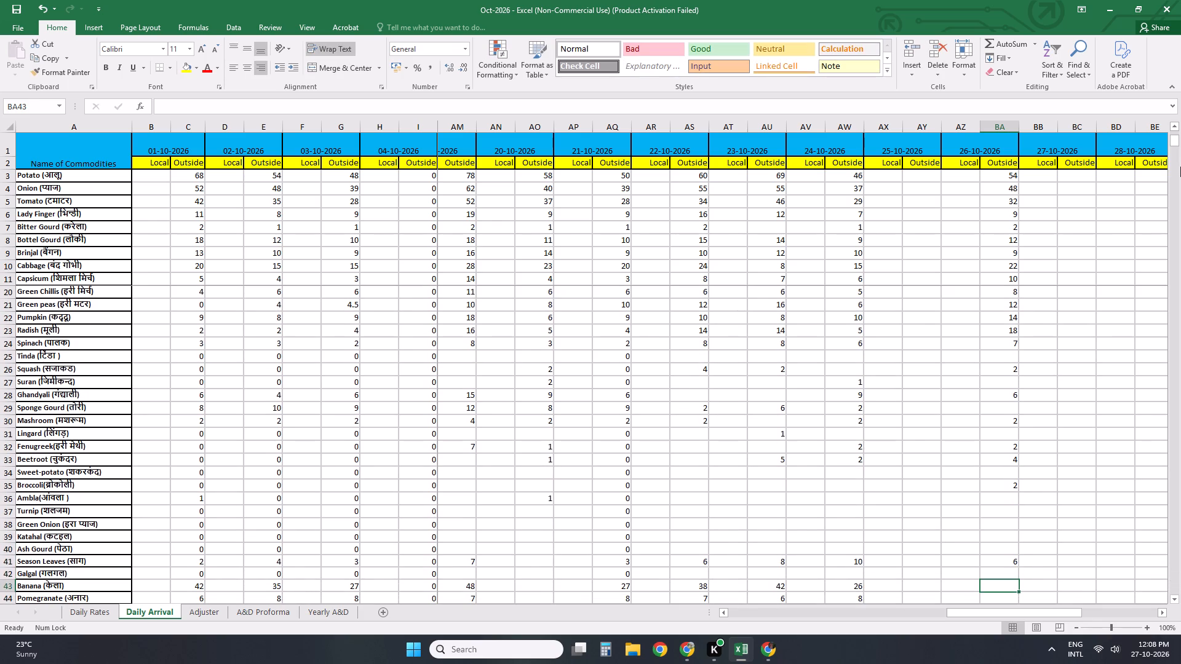
type("31")
key("Right")
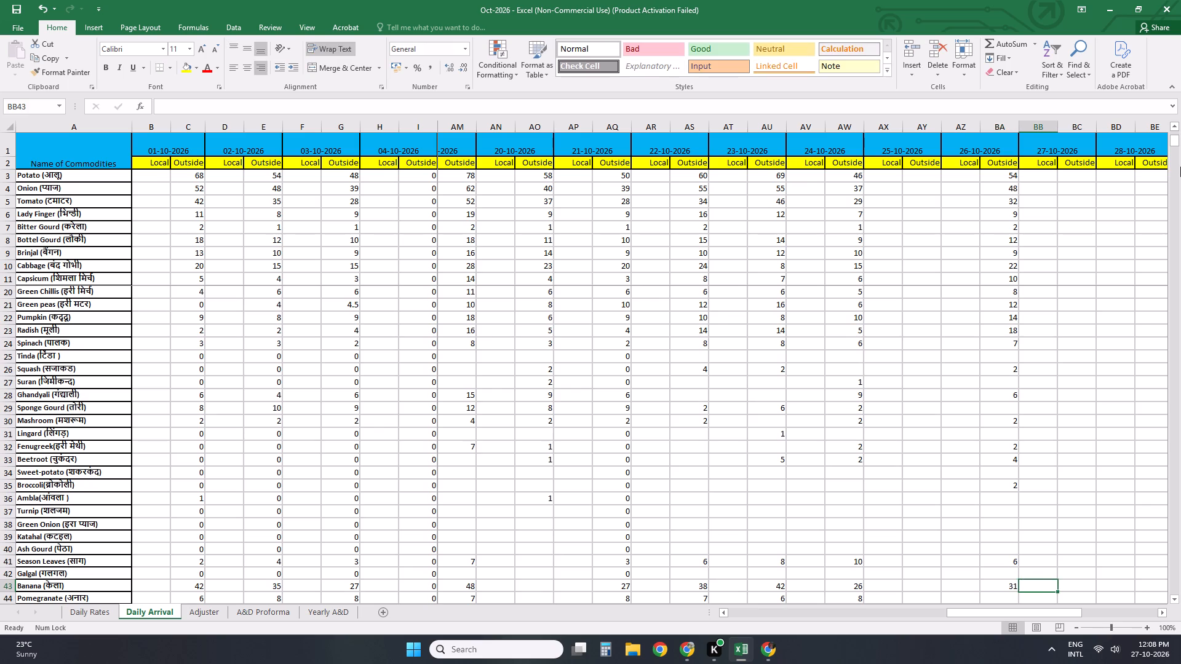
Enter the 26-10-2026 Outside arrivals for Pomegranate as 6 and Lemon as 2.
key("Down")
key("Left")
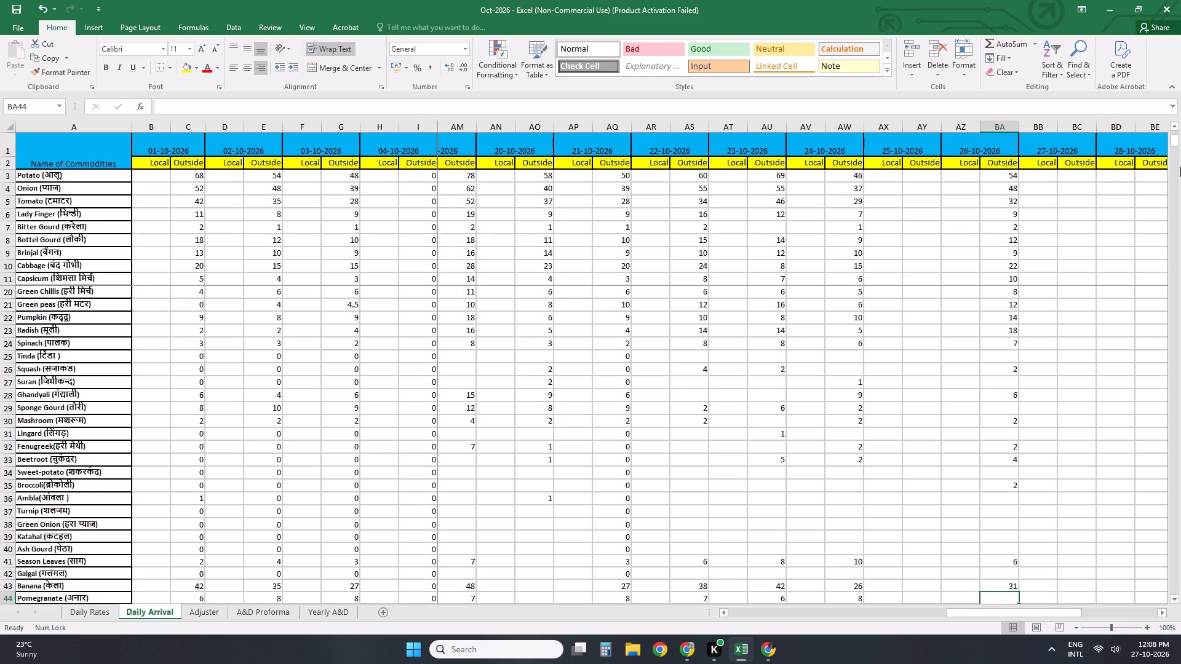
key("Down")
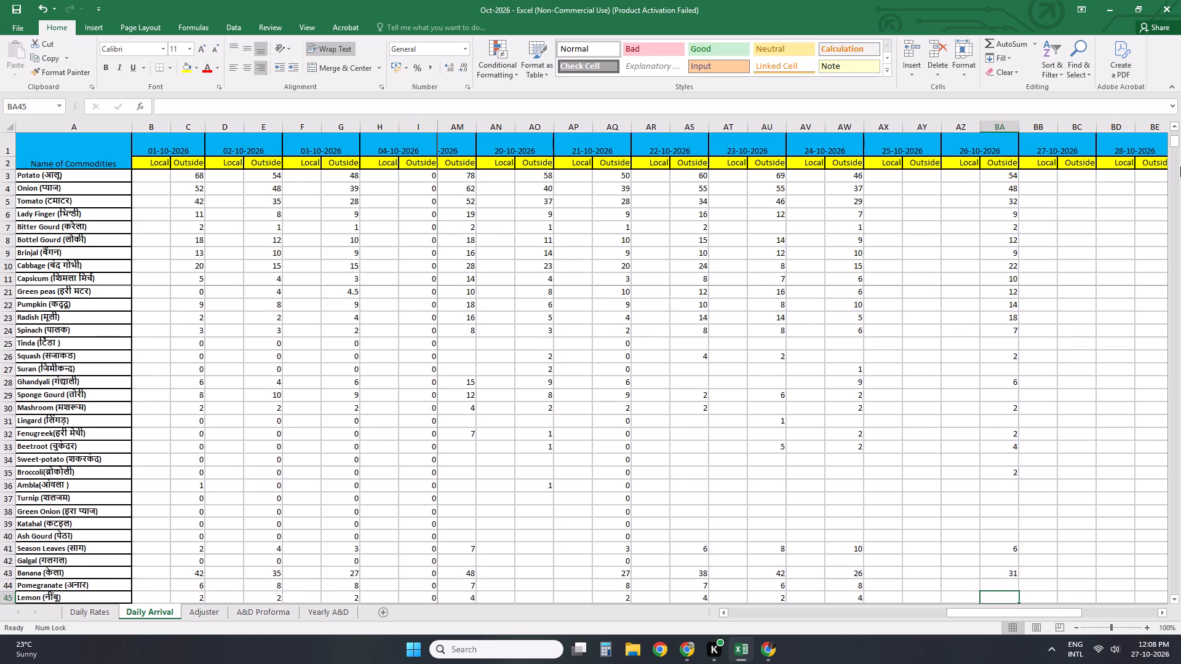
key("Up")
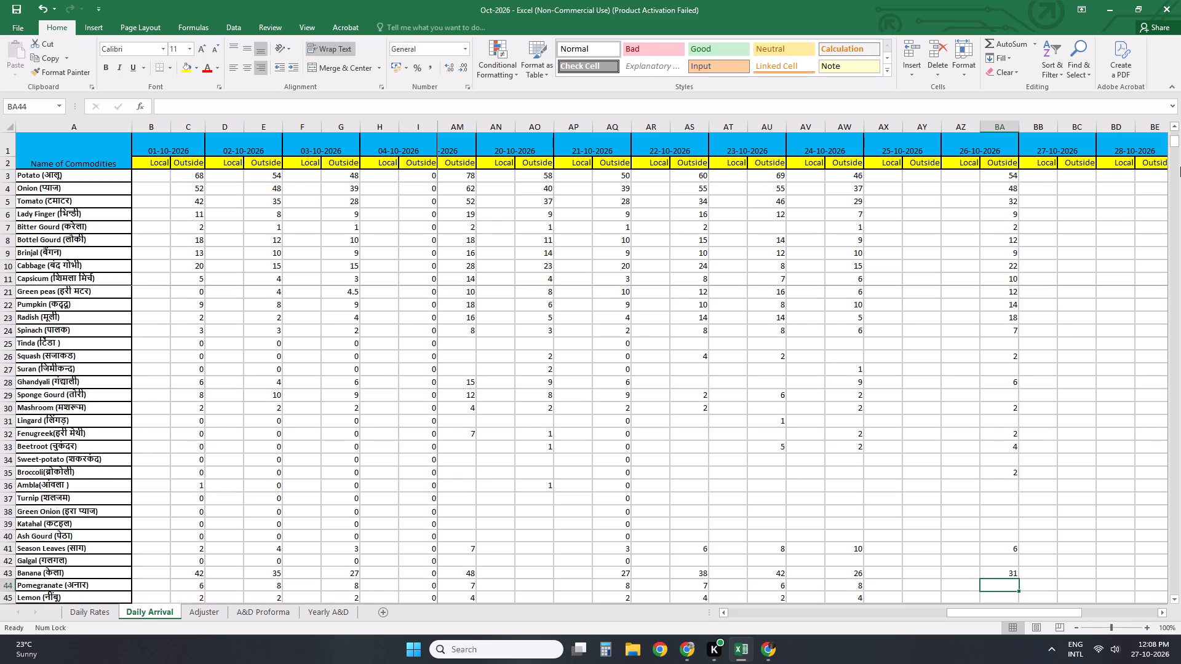
key("6")
key("Right")
key("Down")
key("Left")
key("Down")
key("Up")
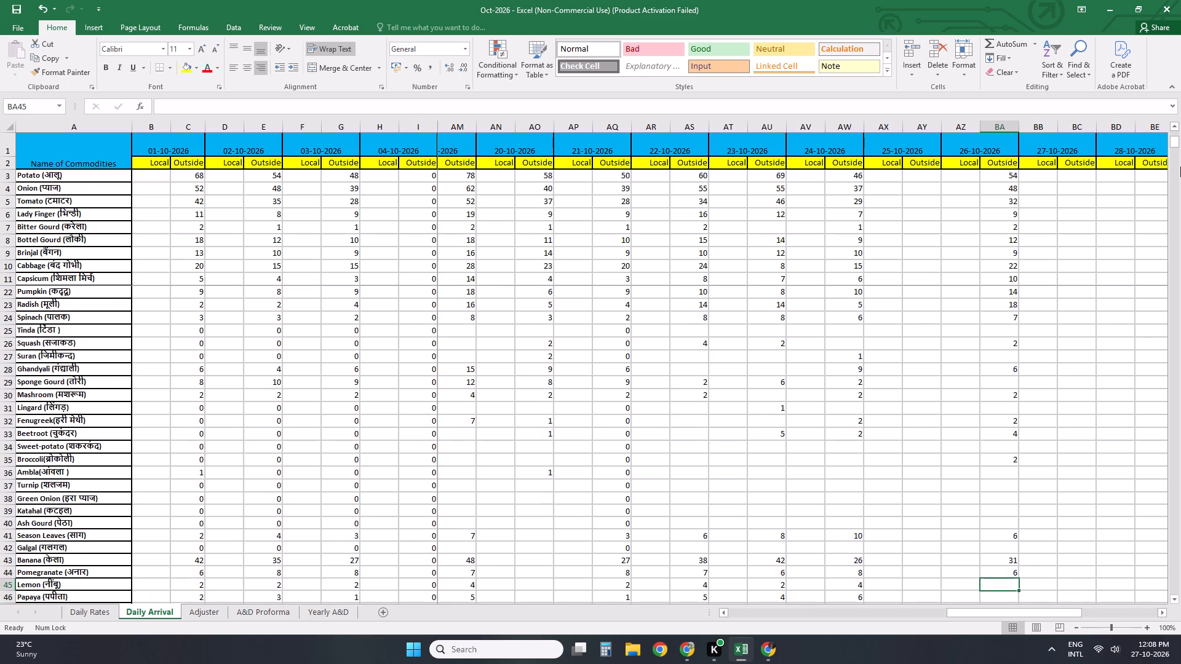
key("2")
key("Down")
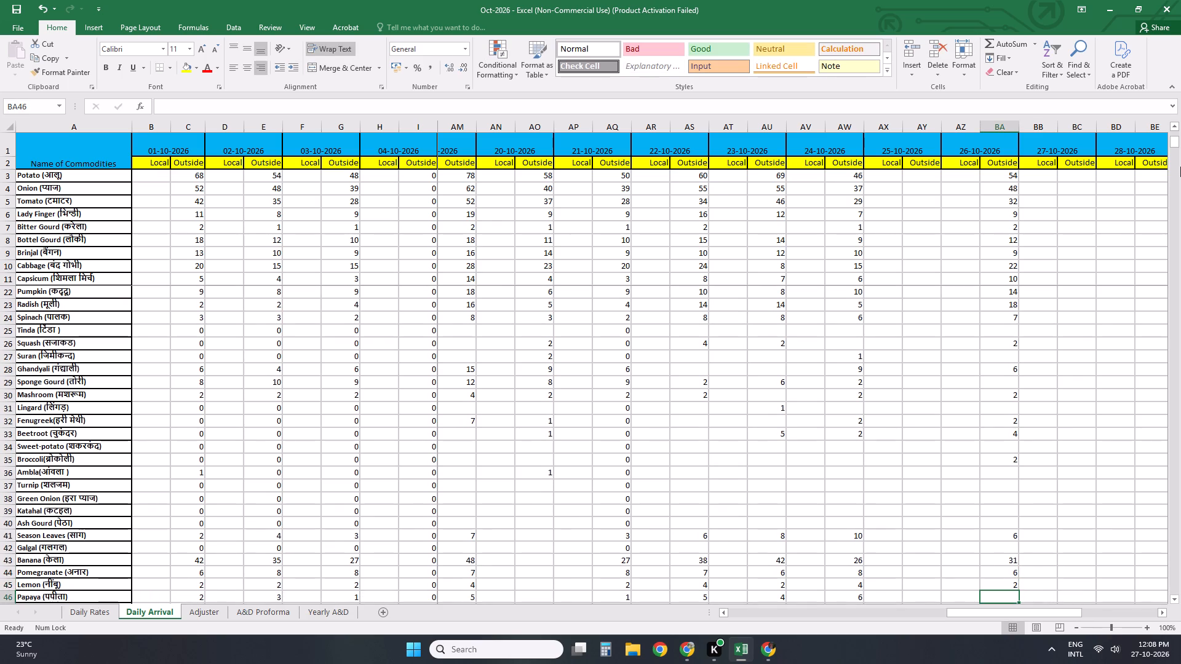
Enter the 26-10-2026 Outside arrivals for Papaya as 5 and Apple as 12.
key("6")
key("Right")
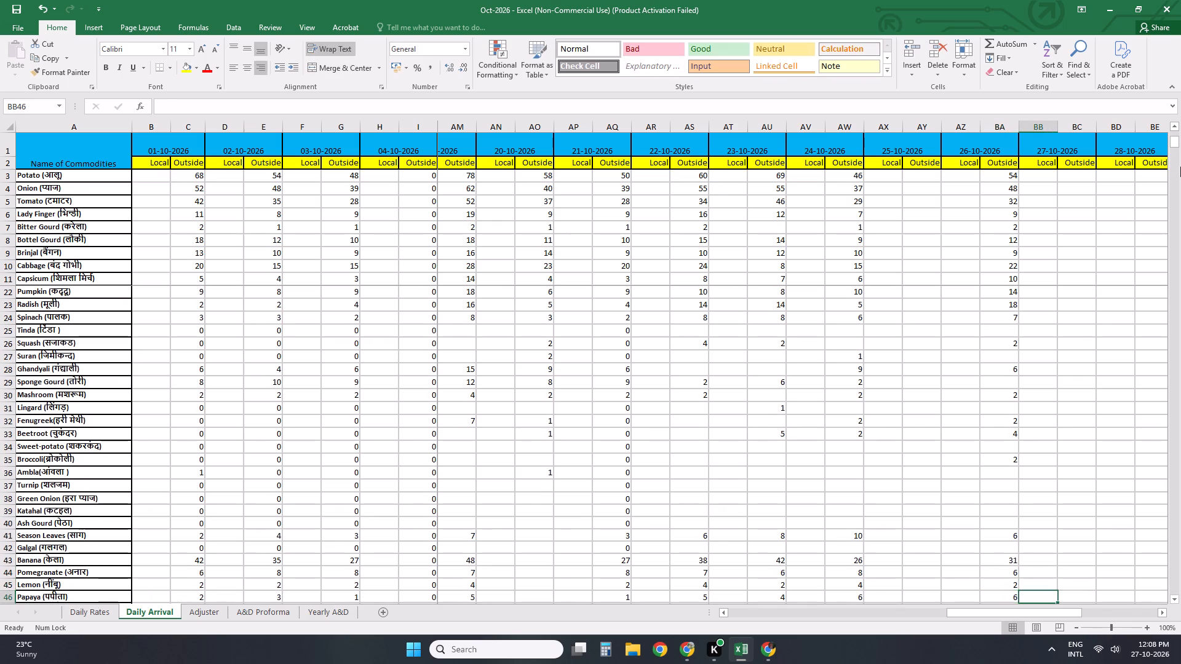
key("Left")
key("5")
key("Down")
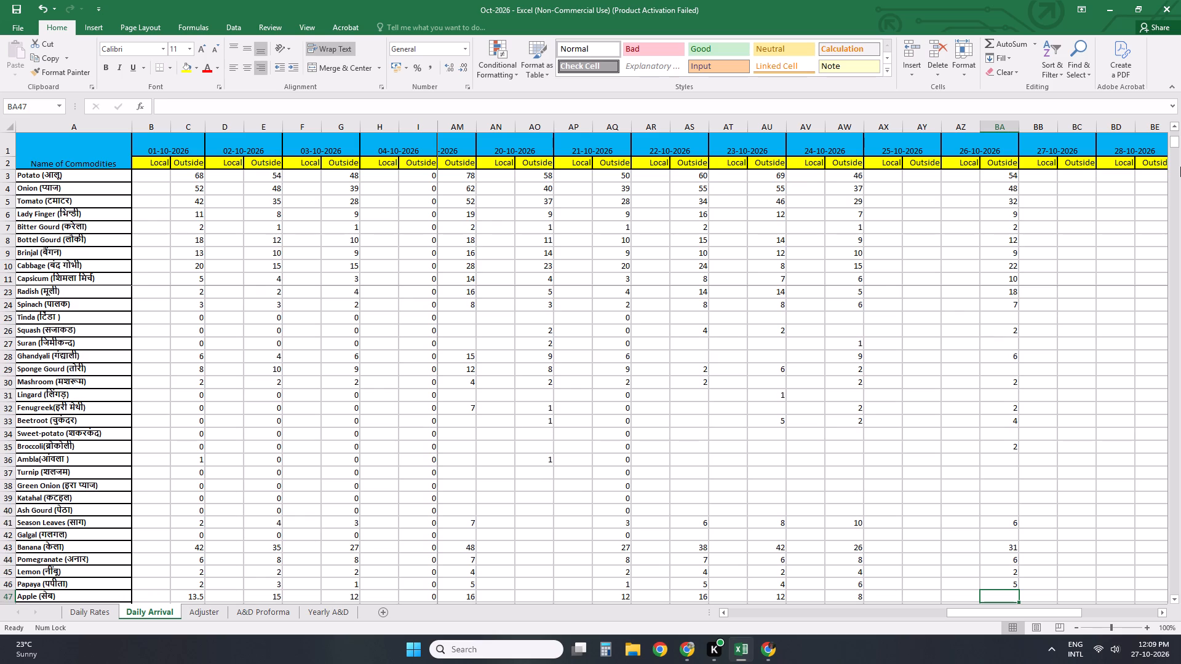
type("12")
key("Down")
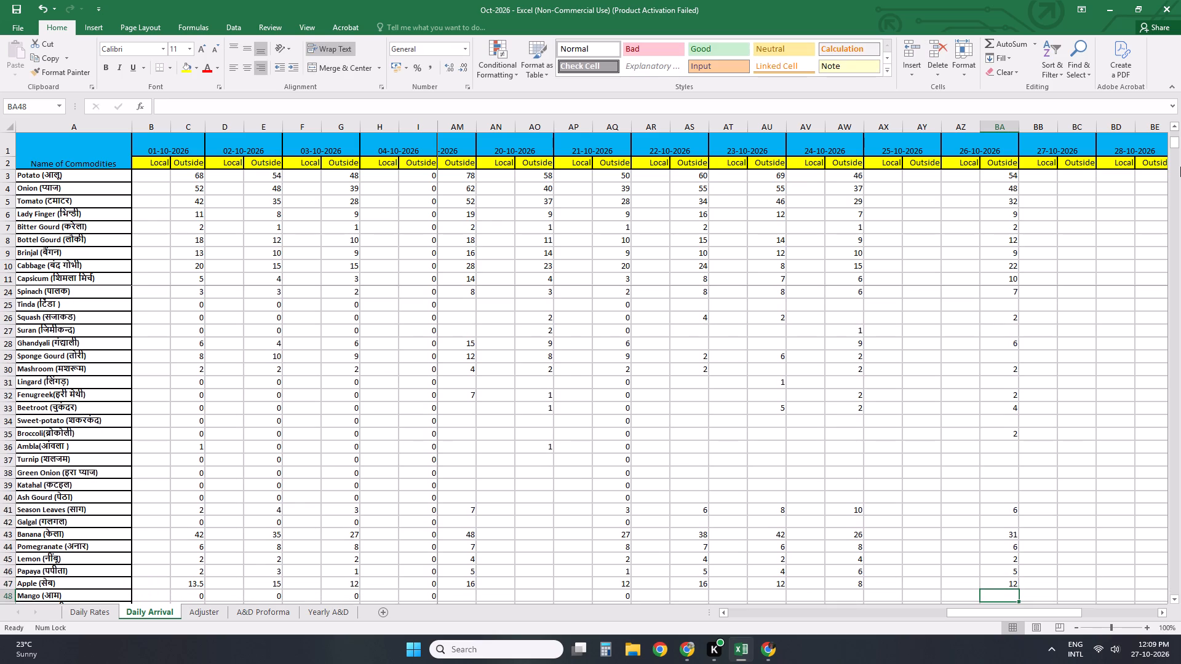
Enter the 26-10-2026 Outside arrival for Guava as 8, leaving the rows from Mango to Grapes blank.
key("Down")
key("Down")
key("Down")
key("Down")
key("Down")
key("Down")
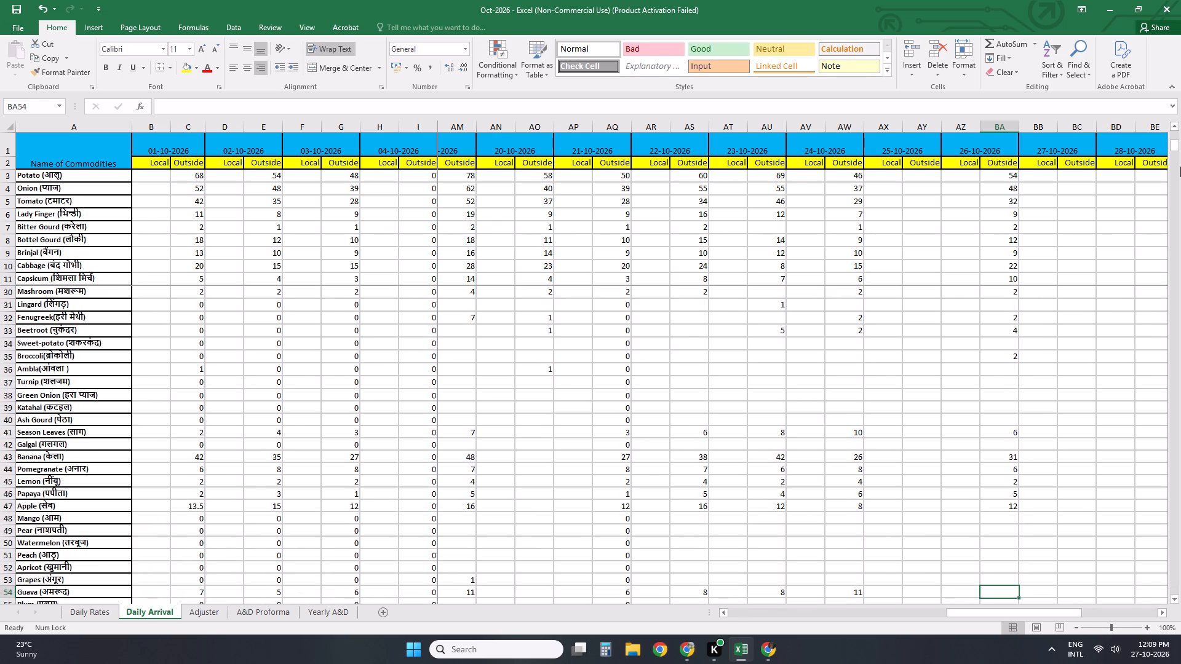
key("8")
key("Down")
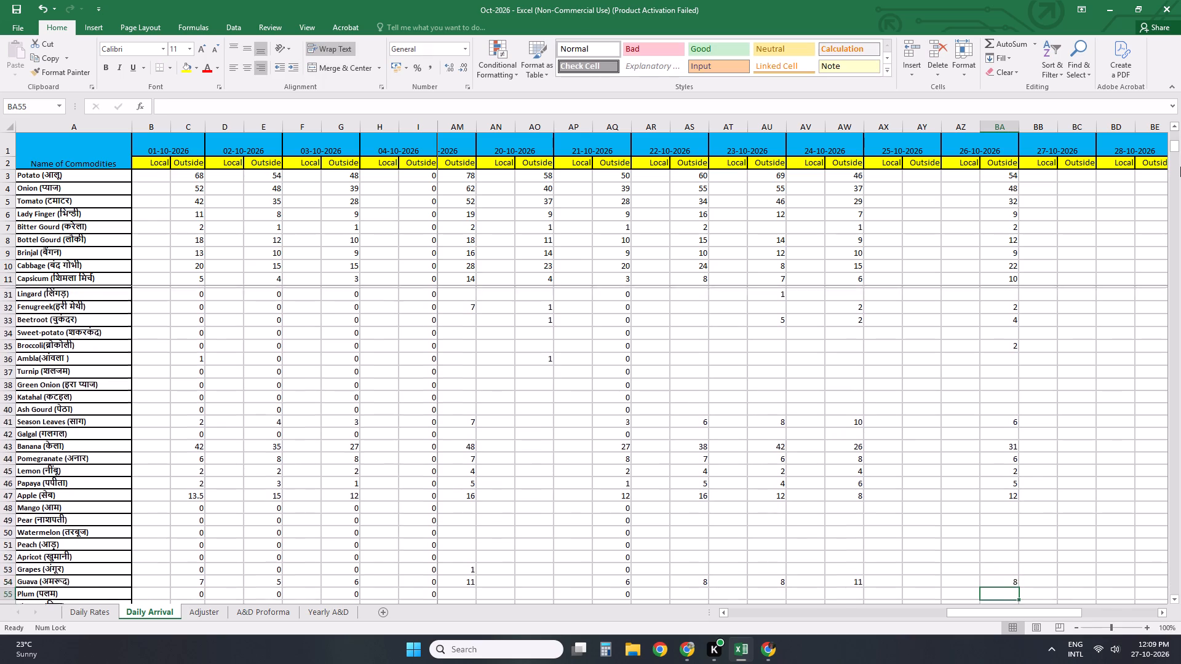
Enter the 26-10-2026 Outside arrival for Persimmon as 9, leaving the rows from Plum to Orange blank.
key("Down")
key("Down")
key("Down")
key("Down")
key("Down")
key("Down")
key("Down")
key("Down")
key("Down")
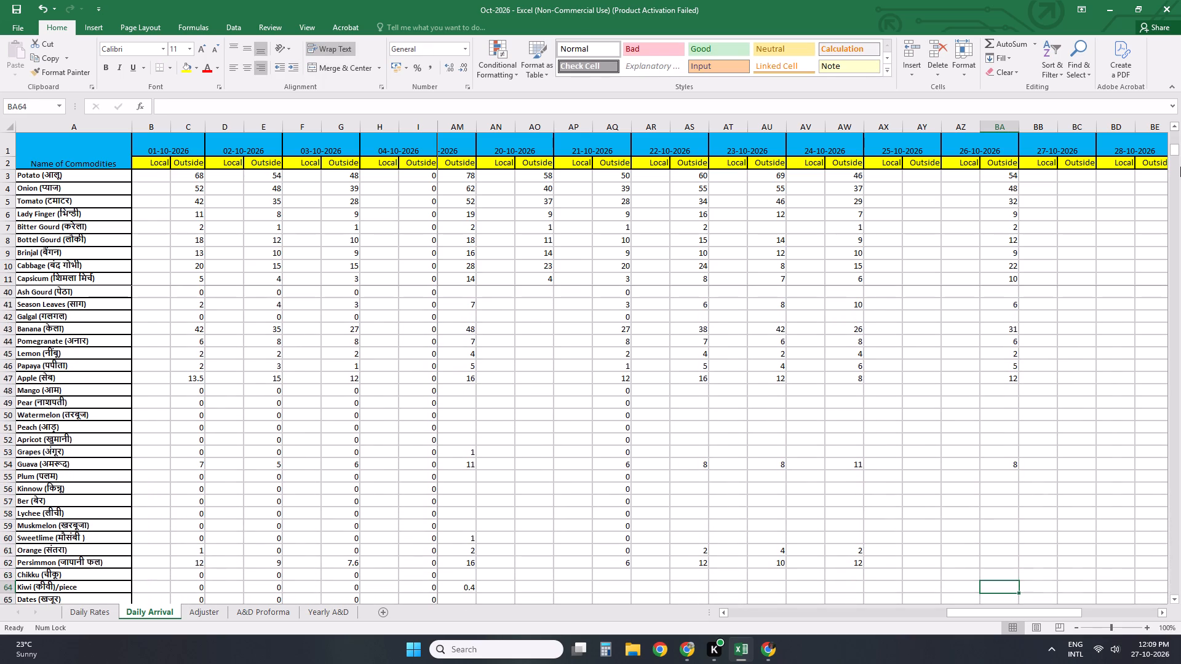
key("Up")
key("Up")
key("Up")
key("Down")
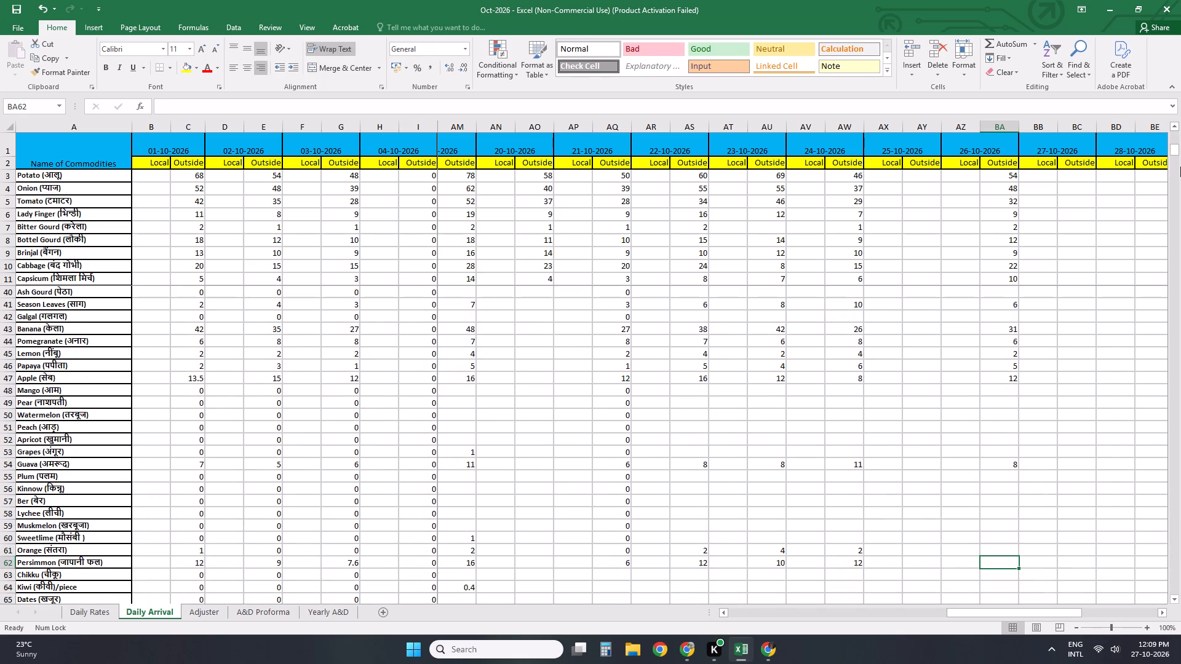
key("9")
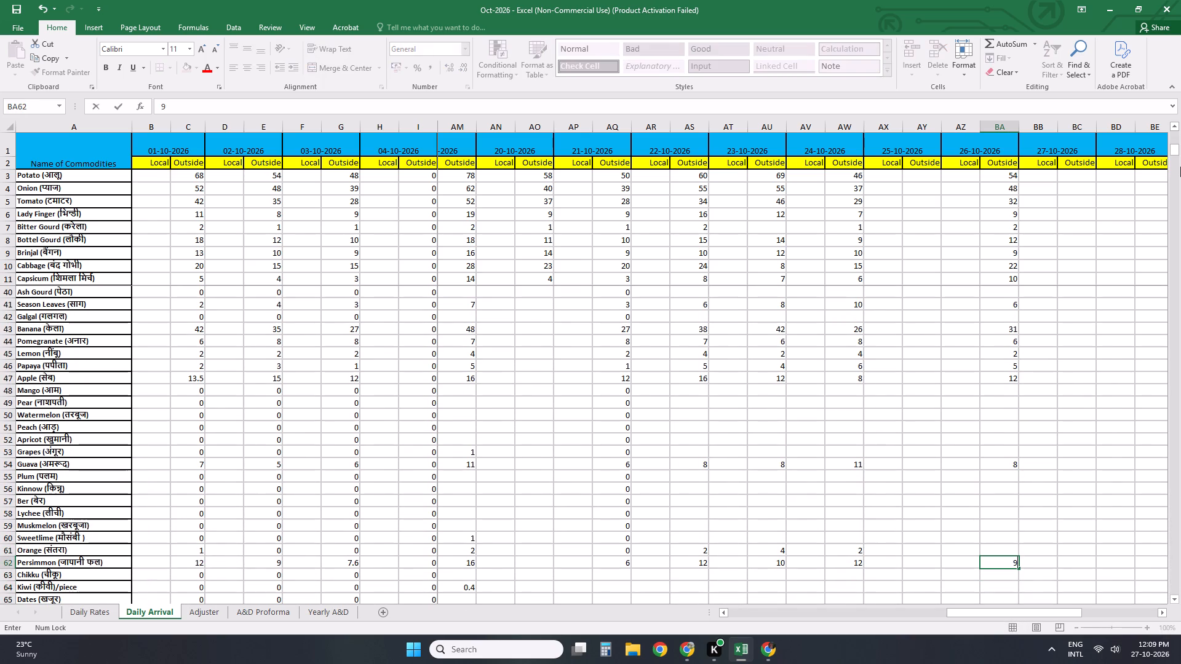
key("Down")
Check the remaining commodity rows and the Total row of the 26-10-2026 Outside column.
key("Down")
key("Down")
key("Down")
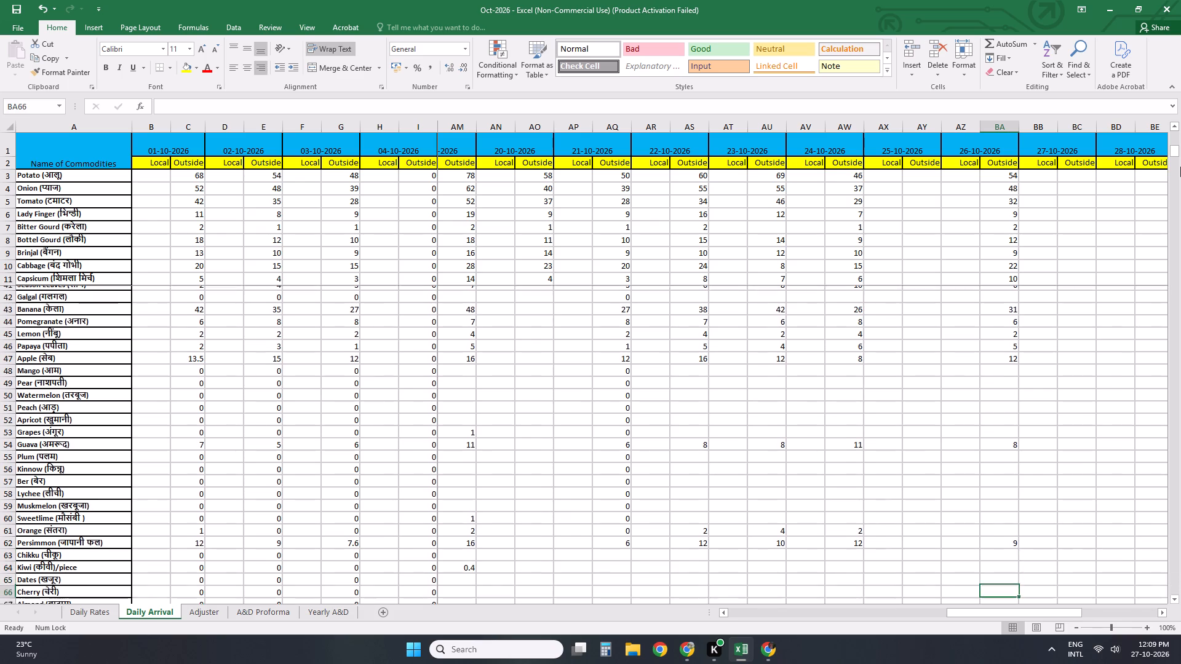
key("Down")
key("Down")
key("Down")
key("Down")
key("Down")
key("Down")
key("Down")
key("Down")
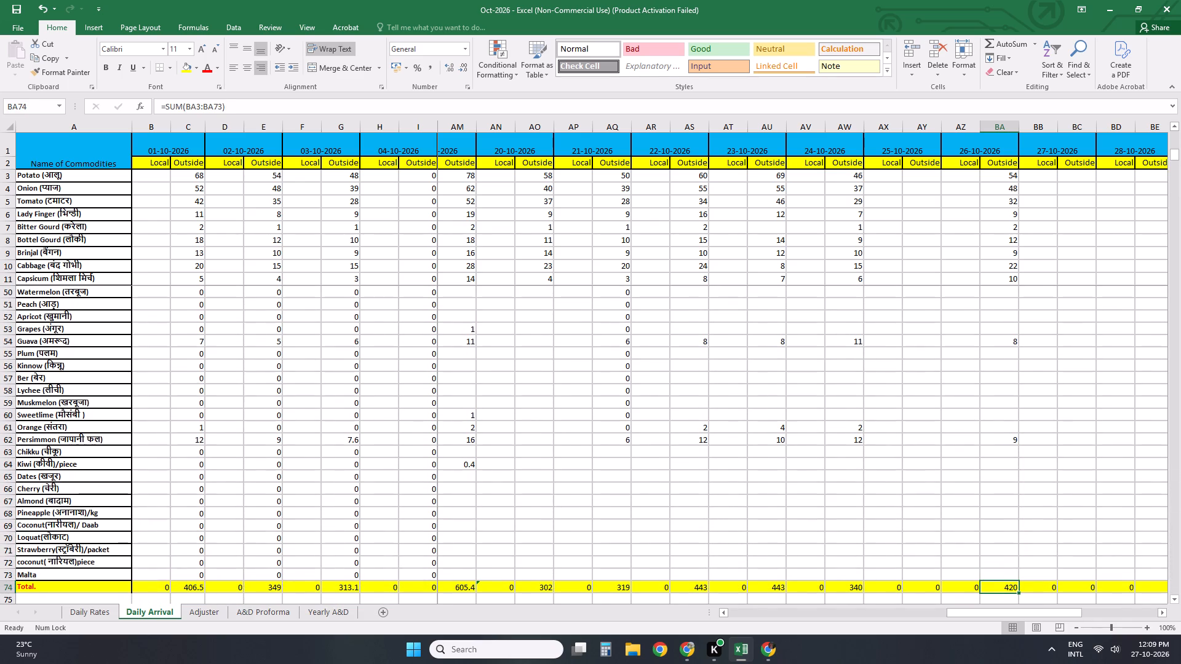
Select the Potato row's Outside cell for 27-10-2026.
scroll(1012, 480, "up", 20)
scroll(1012, 480, "up", 10)
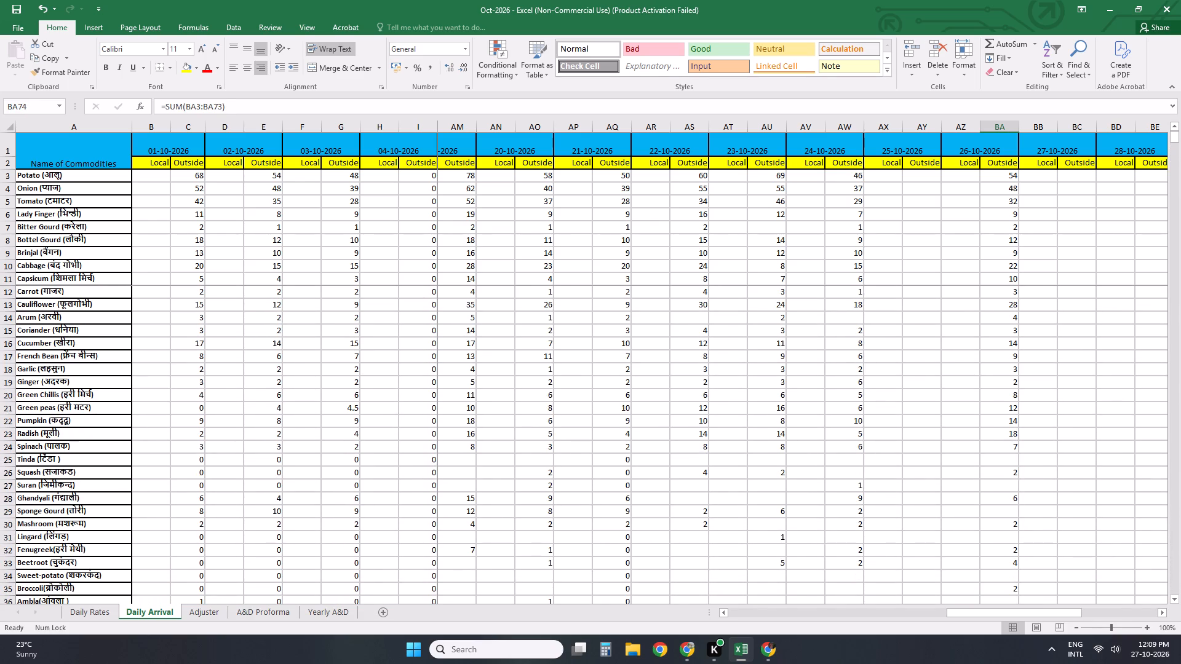
left_click(1083, 180)
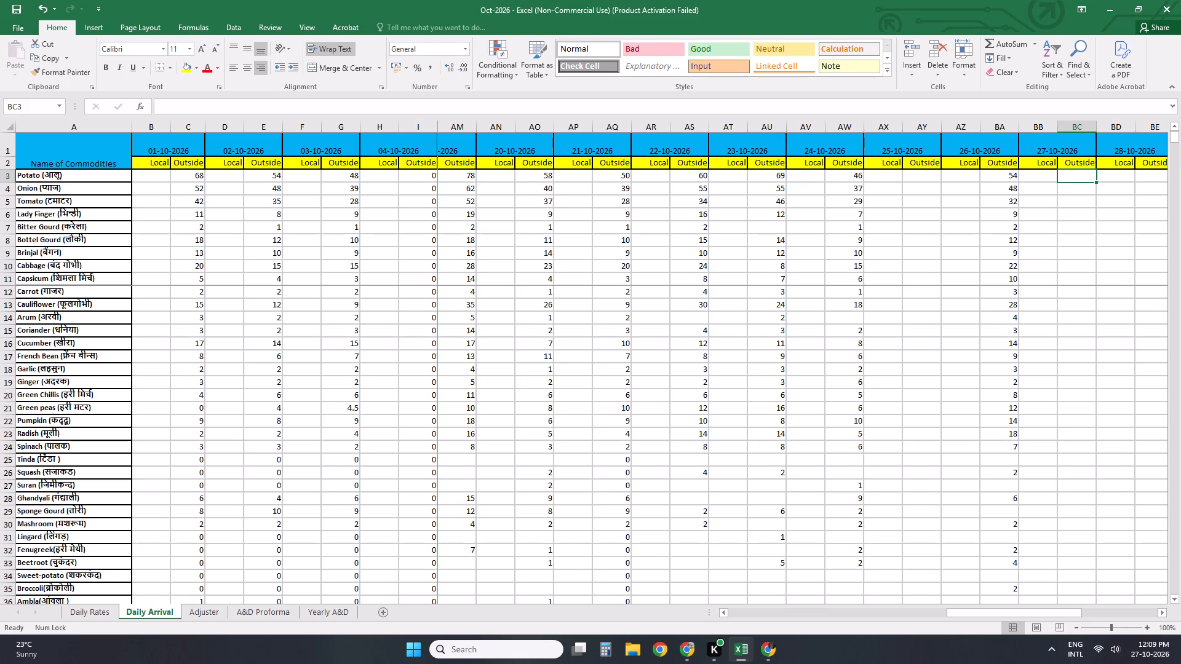
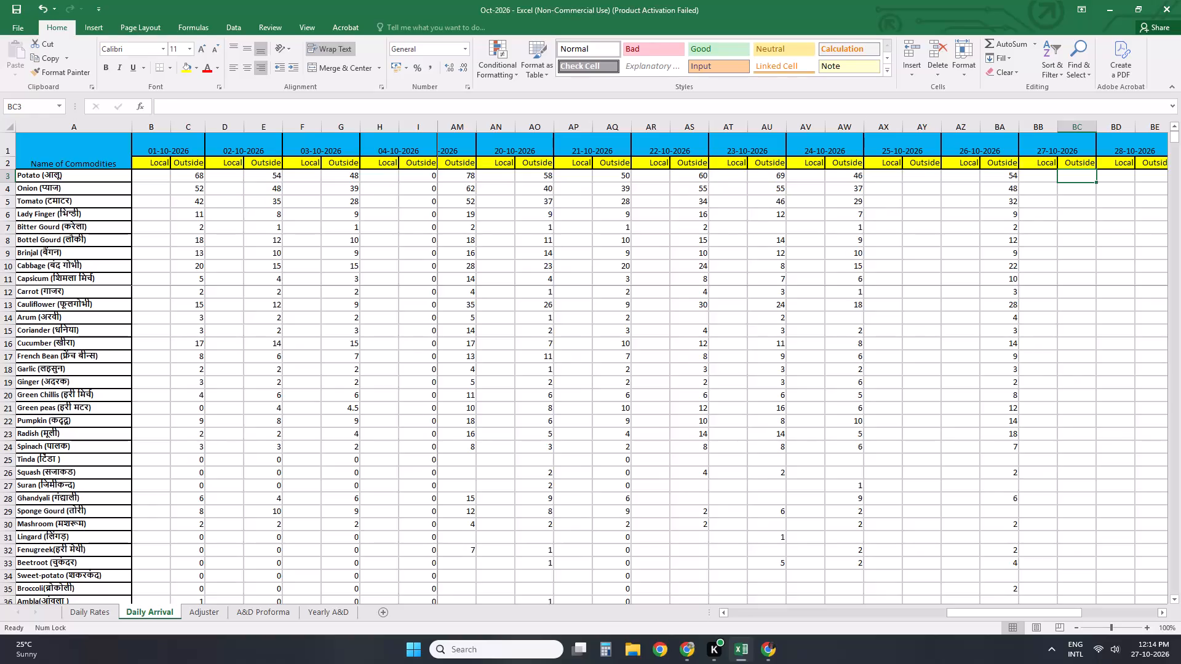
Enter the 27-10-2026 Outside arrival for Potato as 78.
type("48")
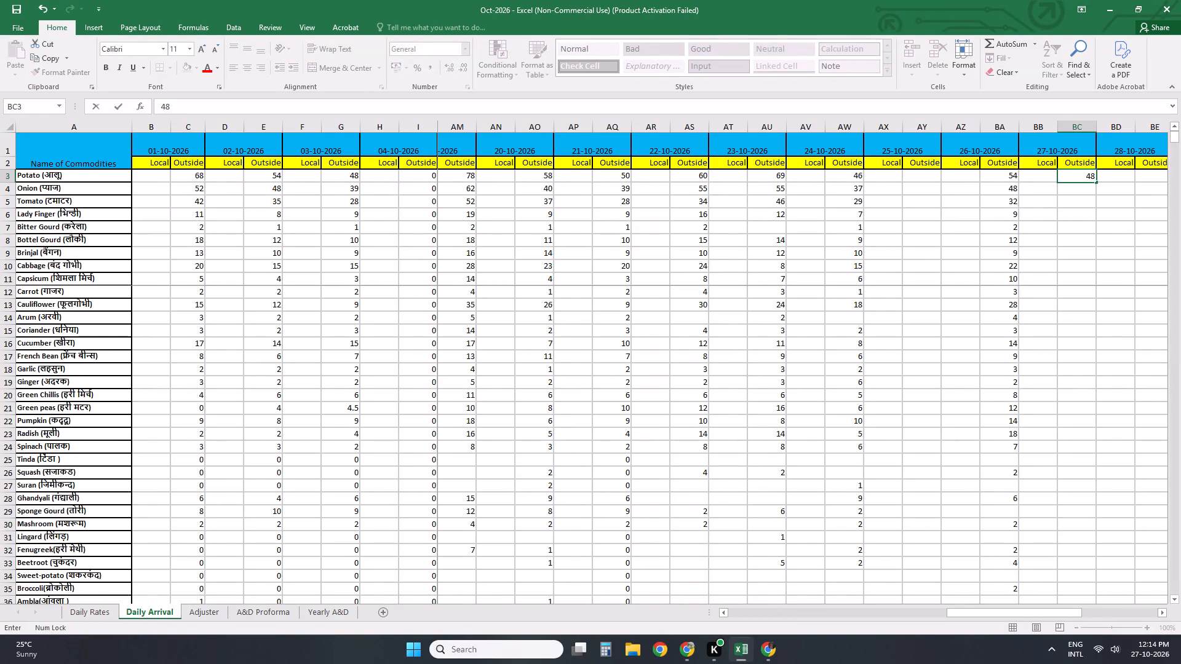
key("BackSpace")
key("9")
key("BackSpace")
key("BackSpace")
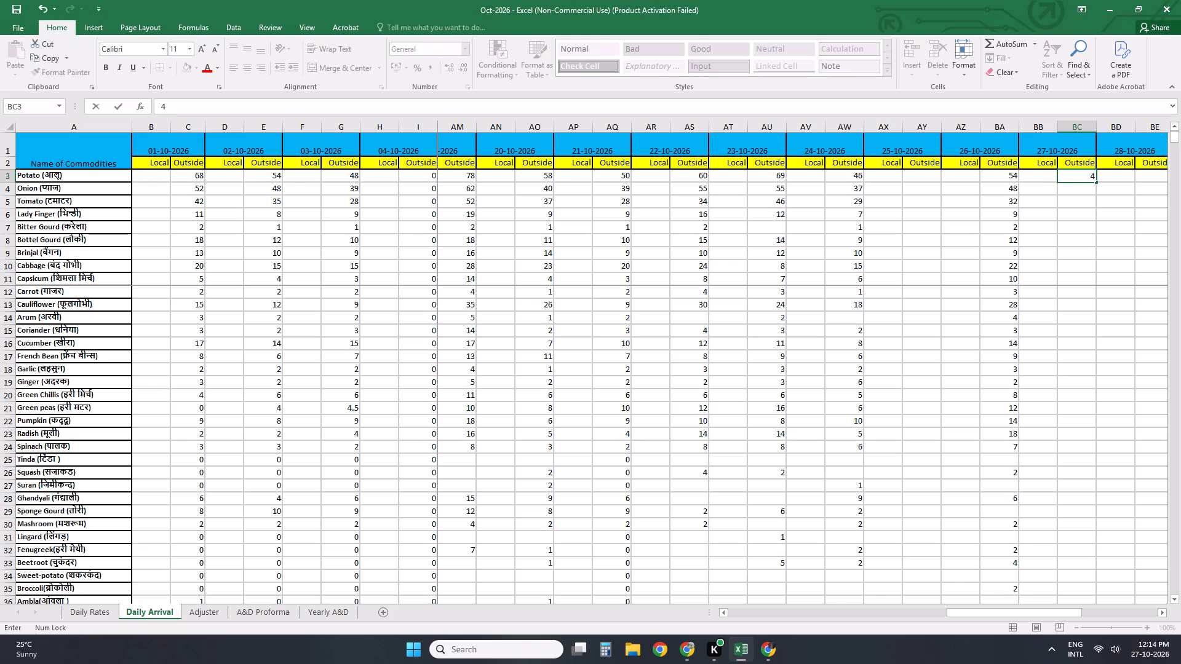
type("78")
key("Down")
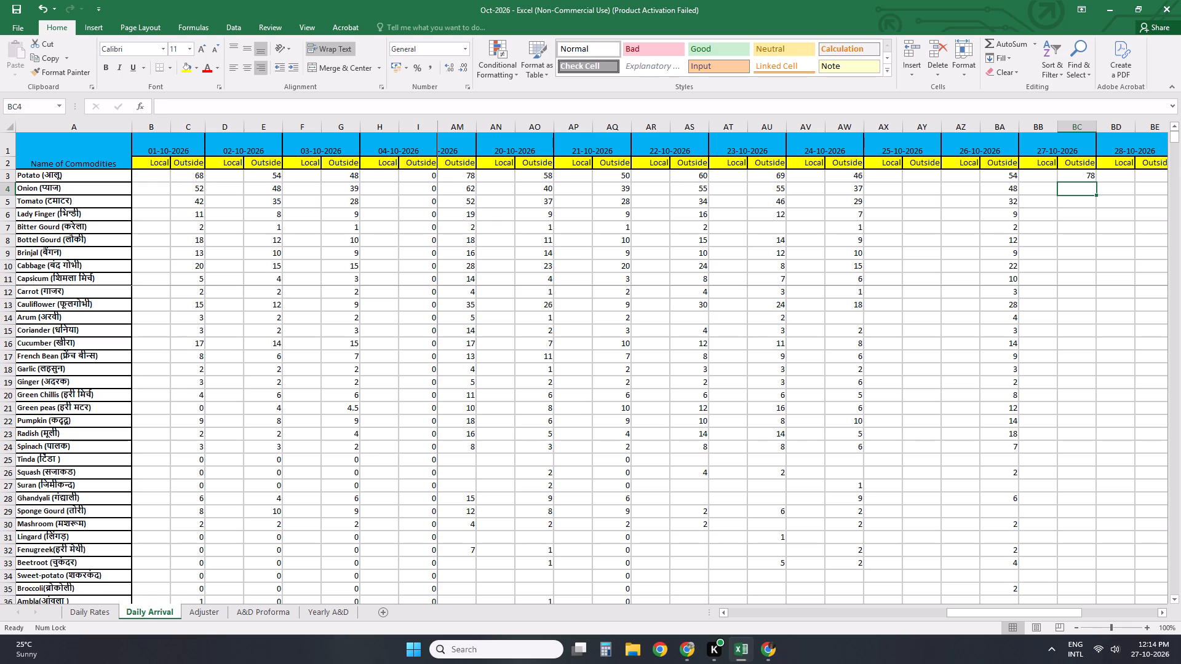
Enter the 27-10-2026 Outside arrival for Onion as 44.
type("44")
key("Down")
Change the 26-10-2026 Outside arrival for Potato to 78.
key("Up")
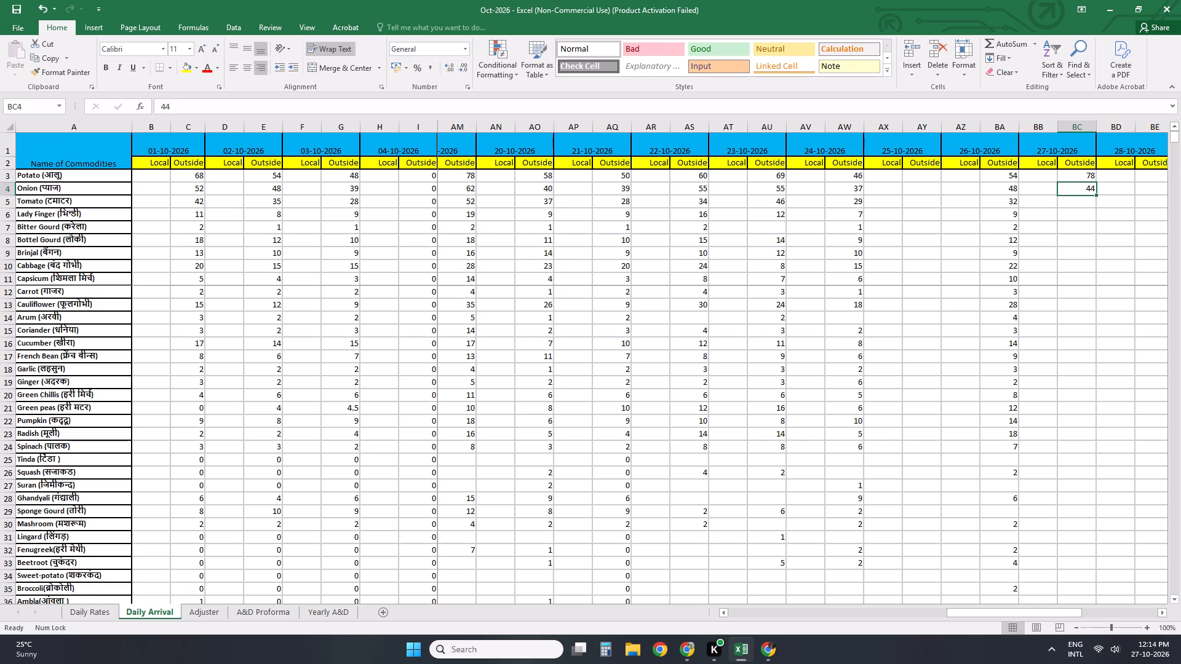
key("Up")
key("Left")
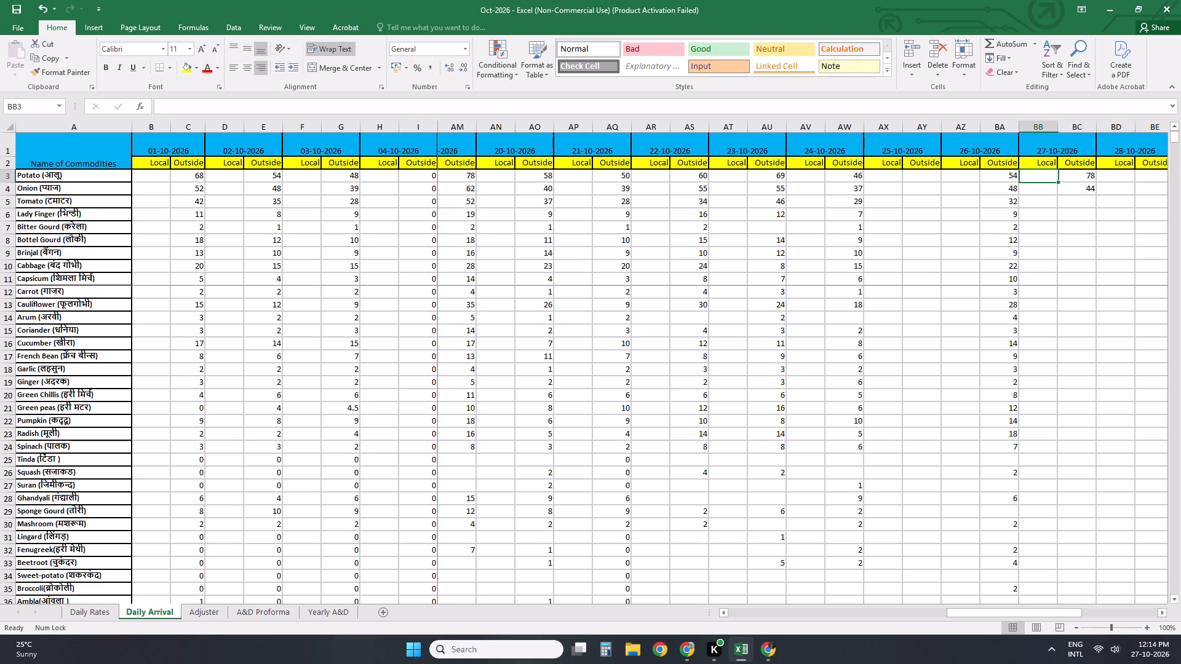
key("Left")
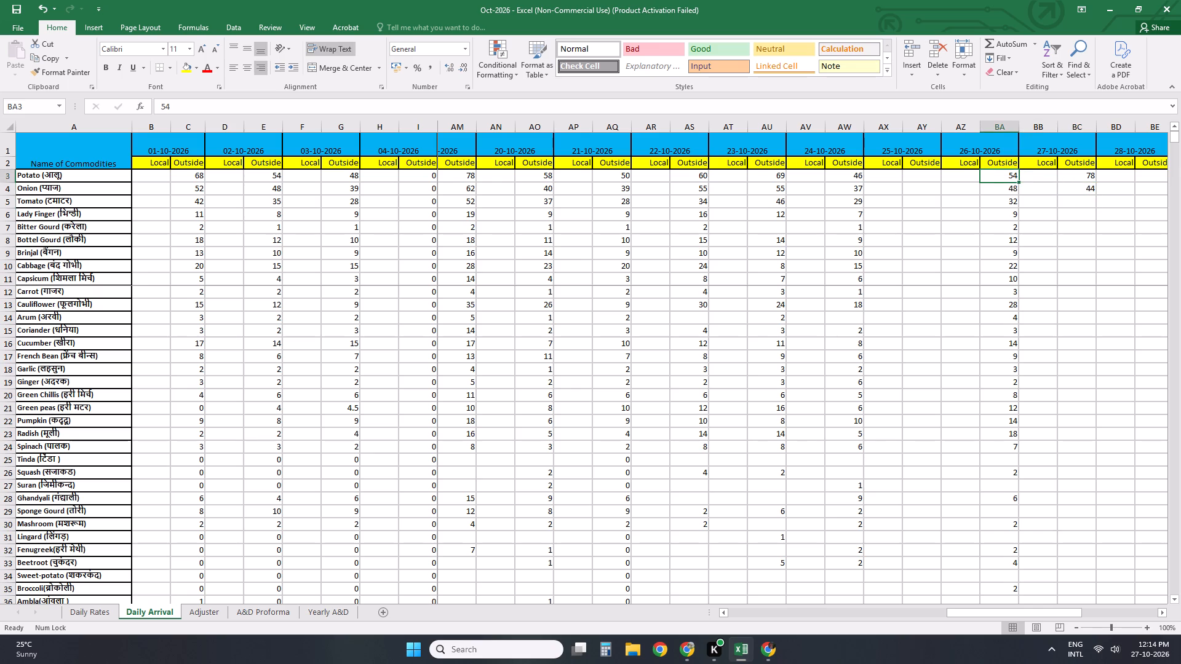
type("78")
key("Right")
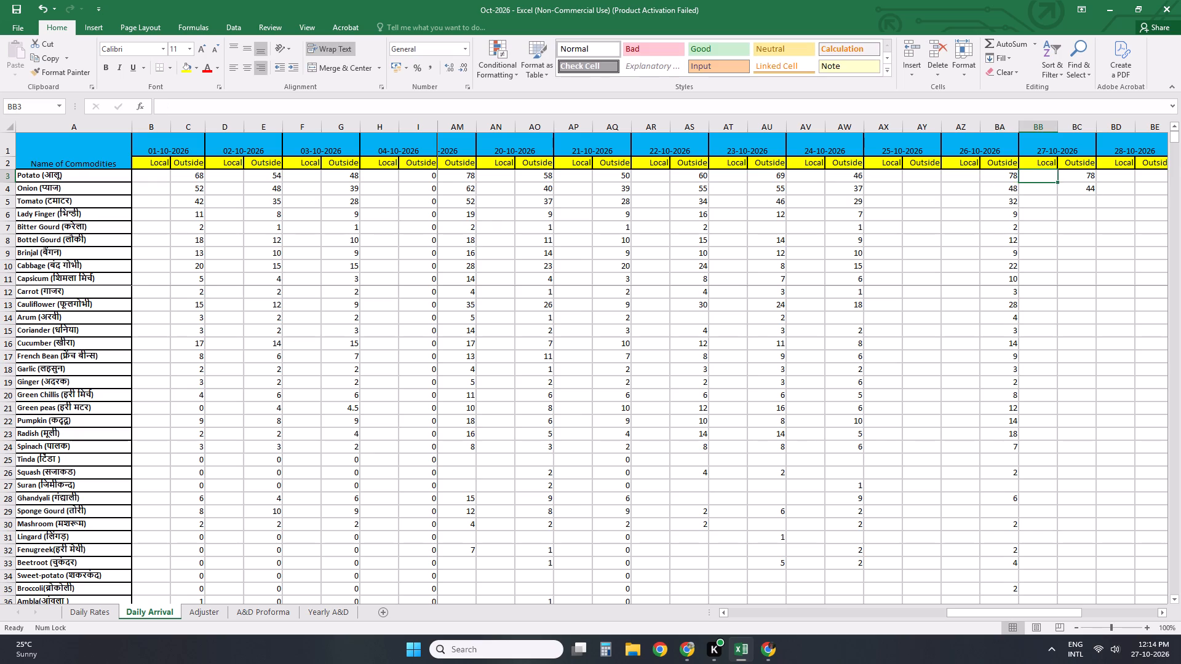
Change the 27-10-2026 Outside arrival for Potato to 66.
key("Right")
type("66")
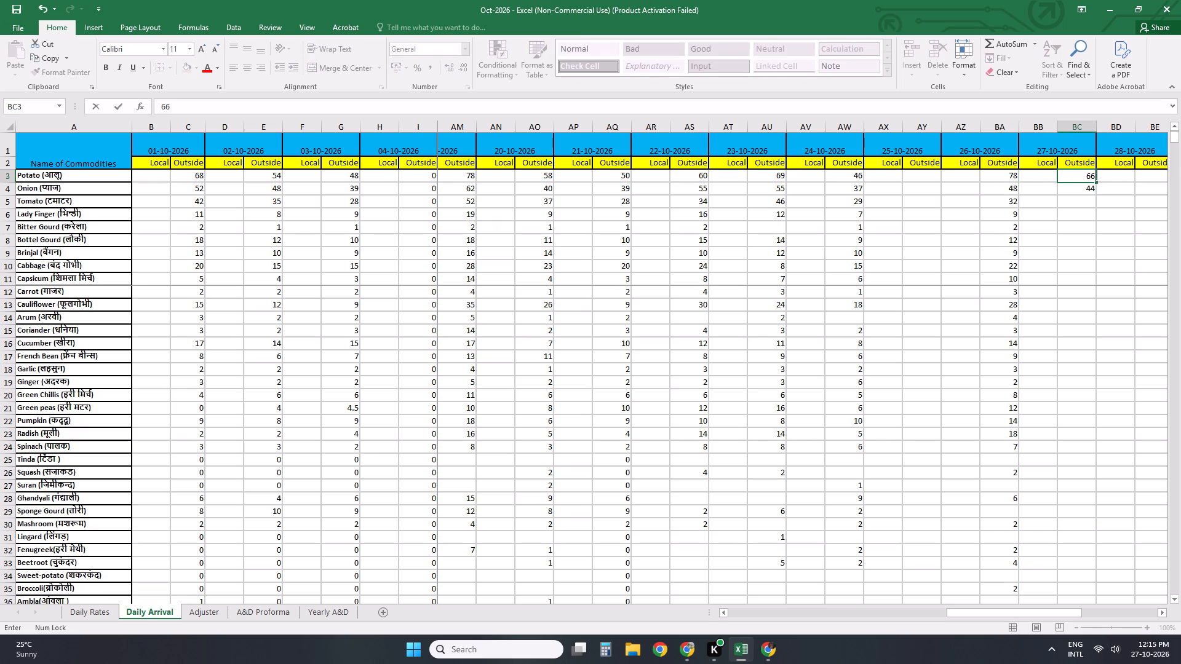
key("Right")
Enter the 27-10-2026 Outside arrivals for Tomato as 26, Lady Finger as 7 and Bitter Gourd as 1.
key("Down")
key("Left")
key("Down")
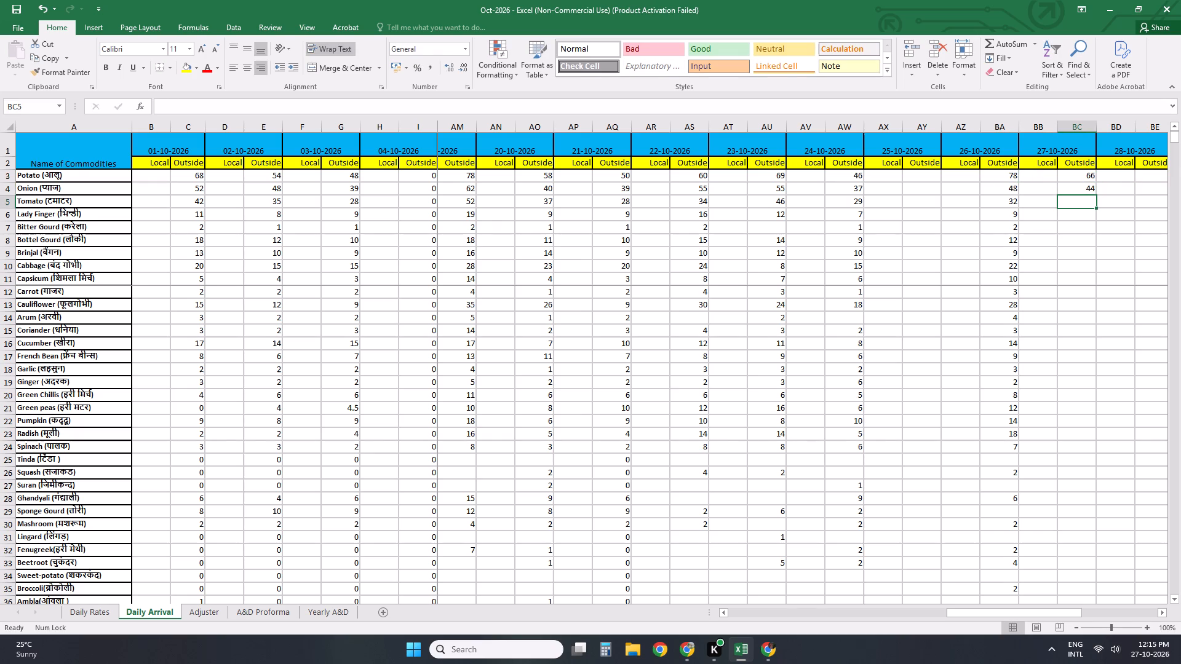
type("26")
key("Right")
key("Down")
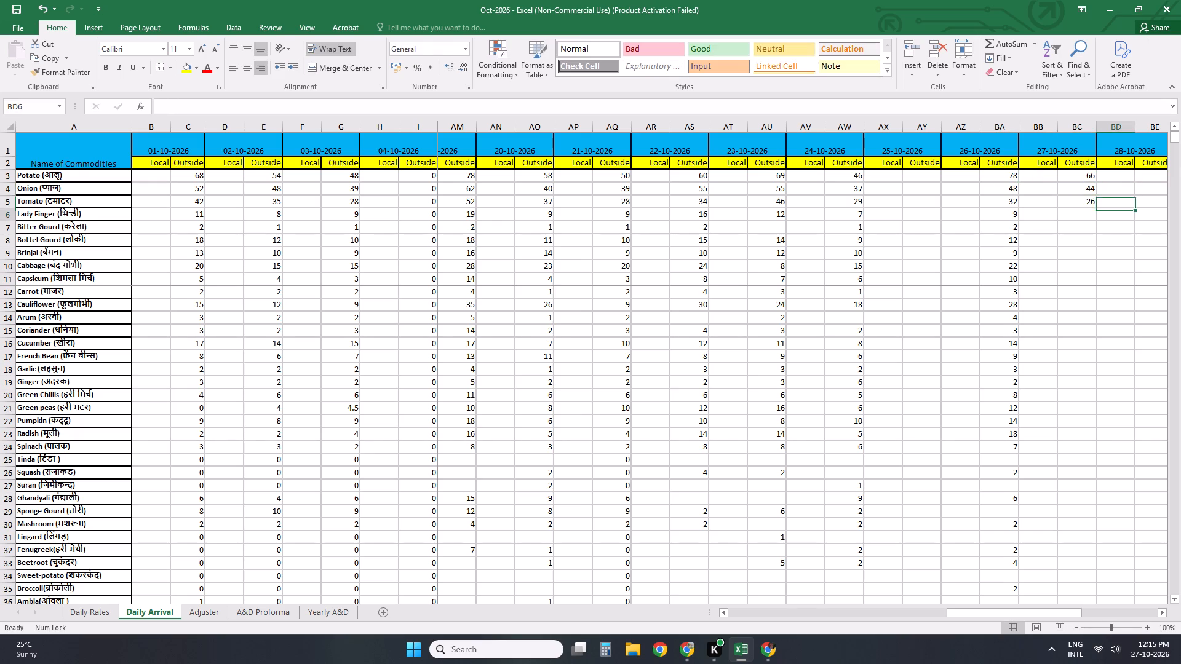
key("Left")
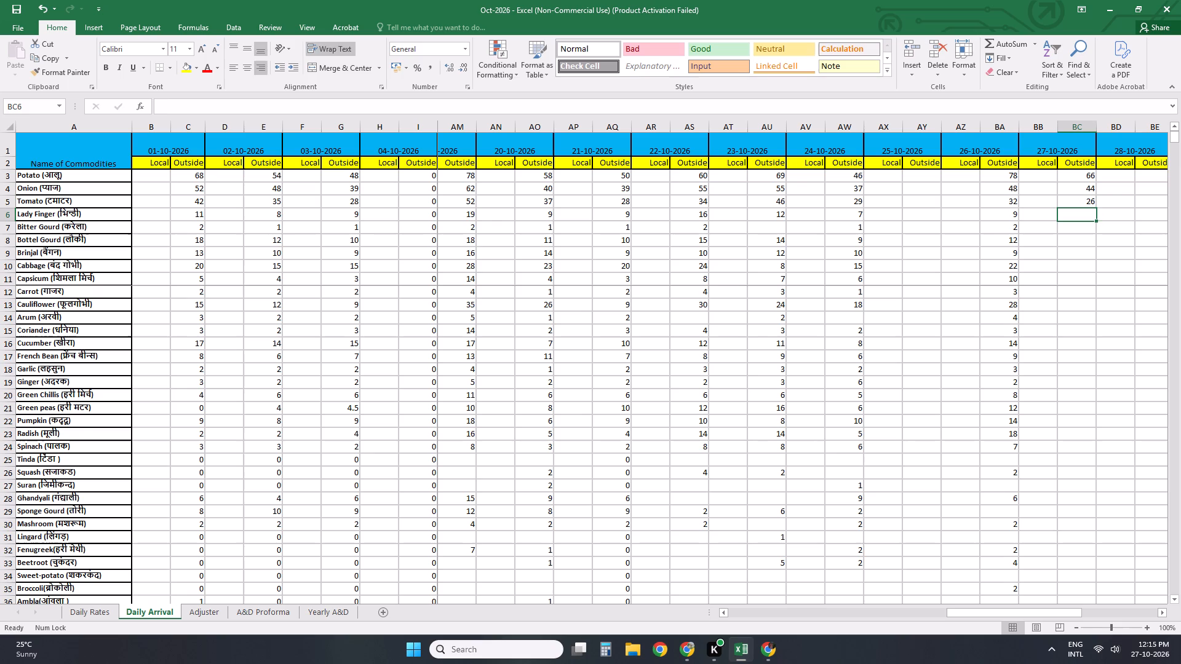
key("7")
key("Down")
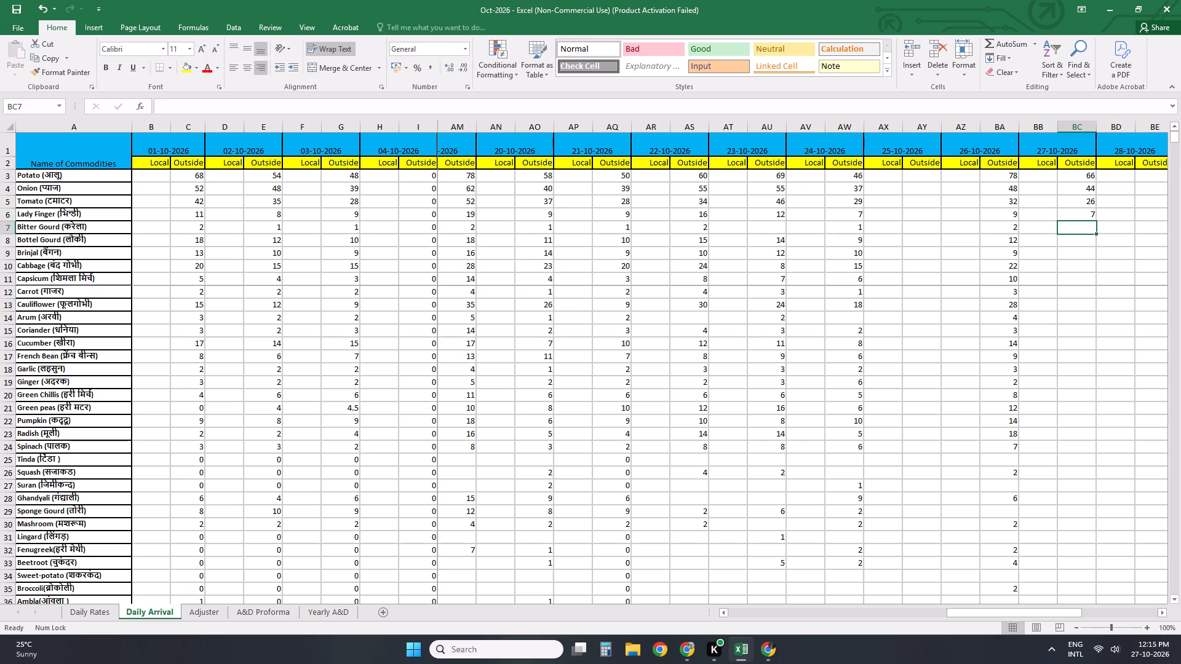
key("1")
key("Down")
Enter the 27-10-2026 Outside arrivals for Bottel Gourd as 10, Brinjal as 8 and Cabbage as 18.
type("10")
key("Right")
key("Down")
key("Down")
key("Left")
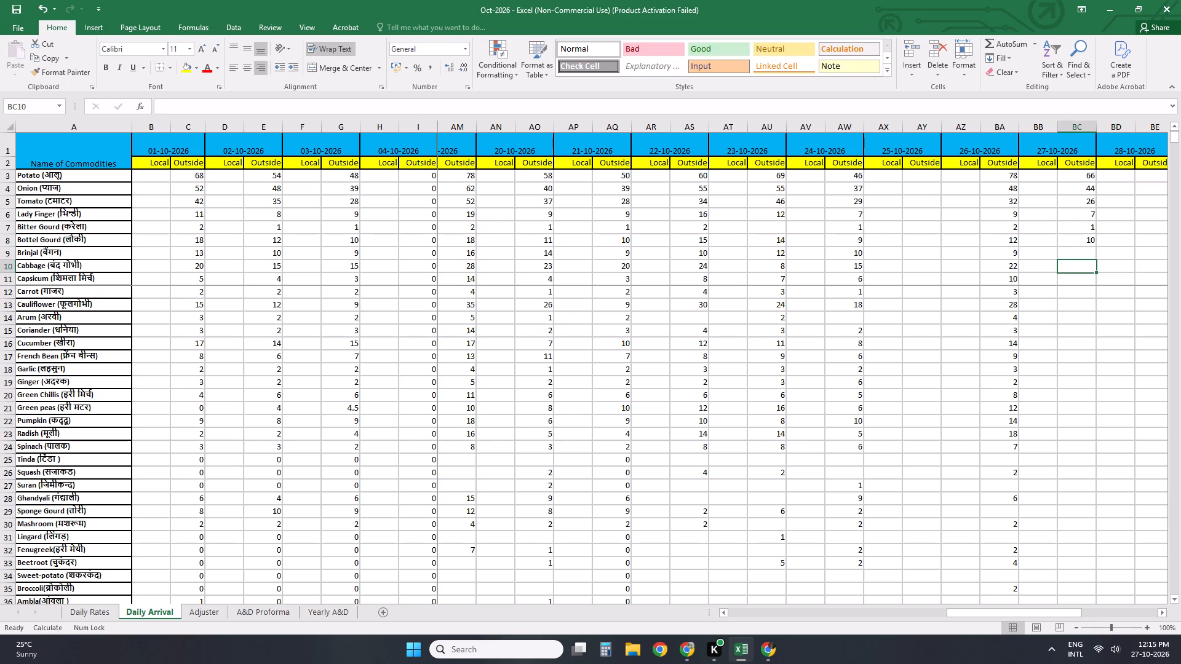
key("Up")
key("8")
key("Down")
type("18")
key("Right")
Enter the 27-10-2026 Outside arrivals for Capsicum as 8, Carrot as 2 and Cauliflower as 25.
key("Down")
key("Left")
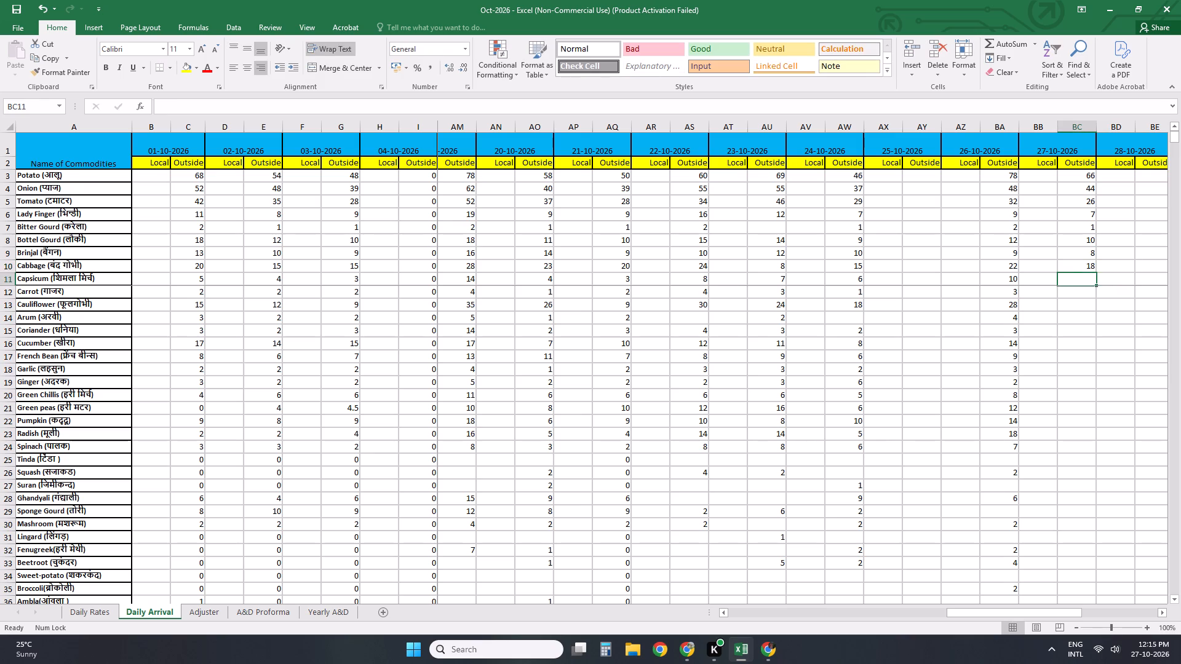
key("8")
key("Down")
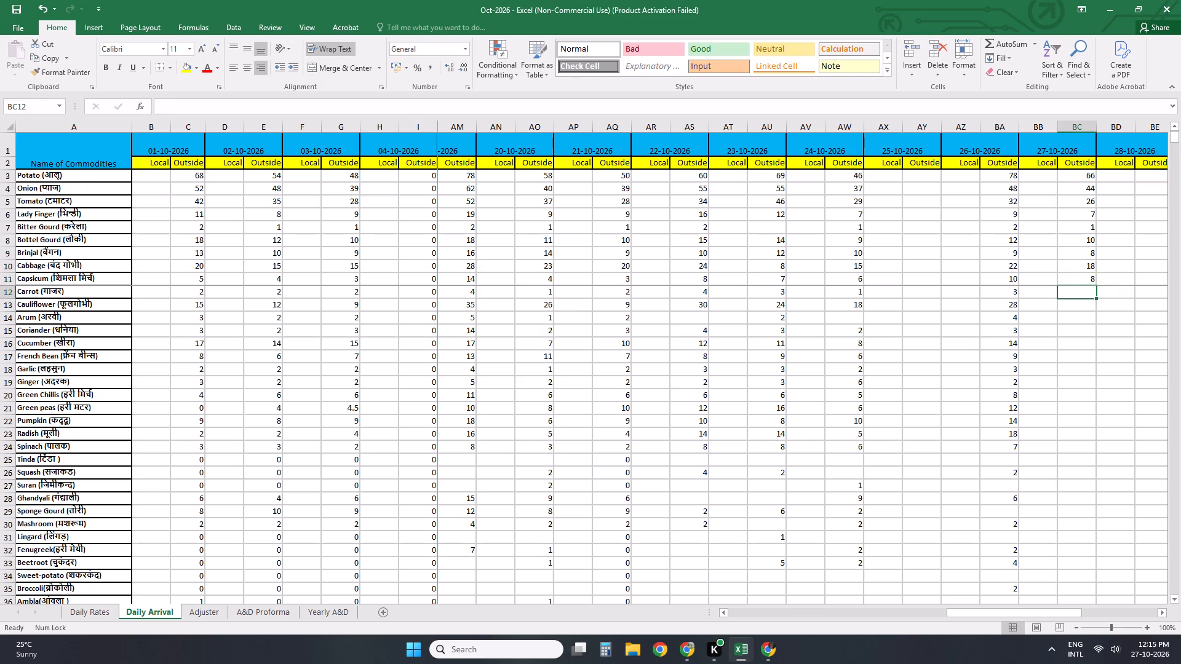
key("2")
key("Down")
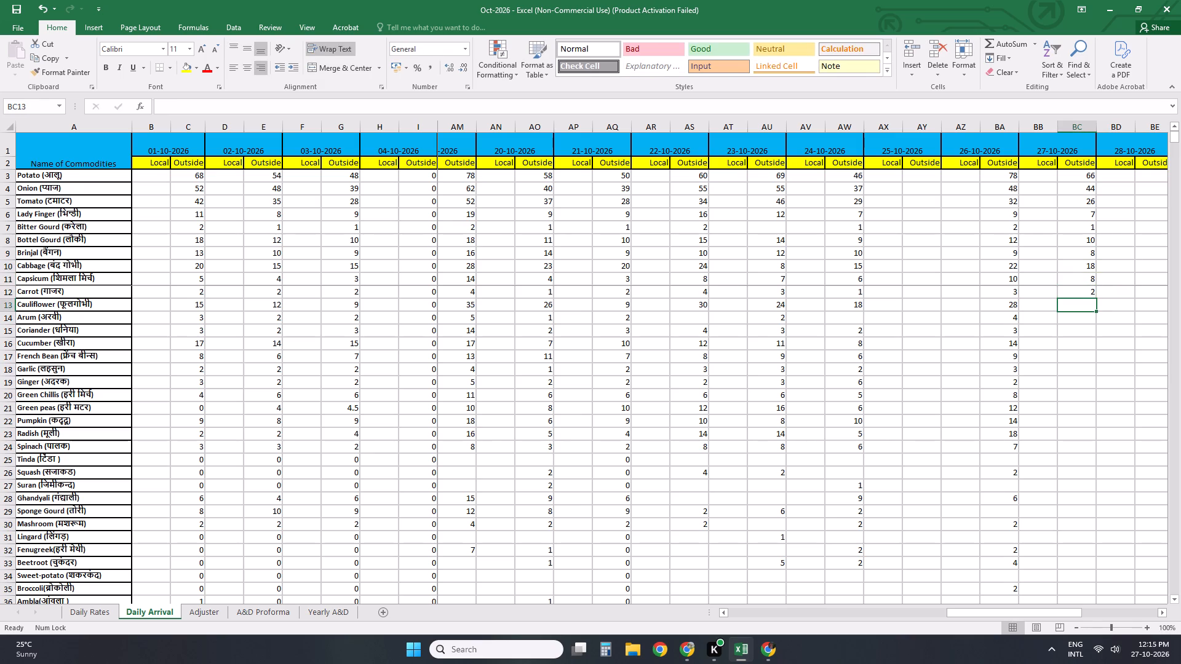
key("2")
key("5")
key("Right")
Enter the 27-10-2026 Outside arrivals for Arum as 3, Coriander as 2 and Cucumber as 12.
key("Left")
key("Down")
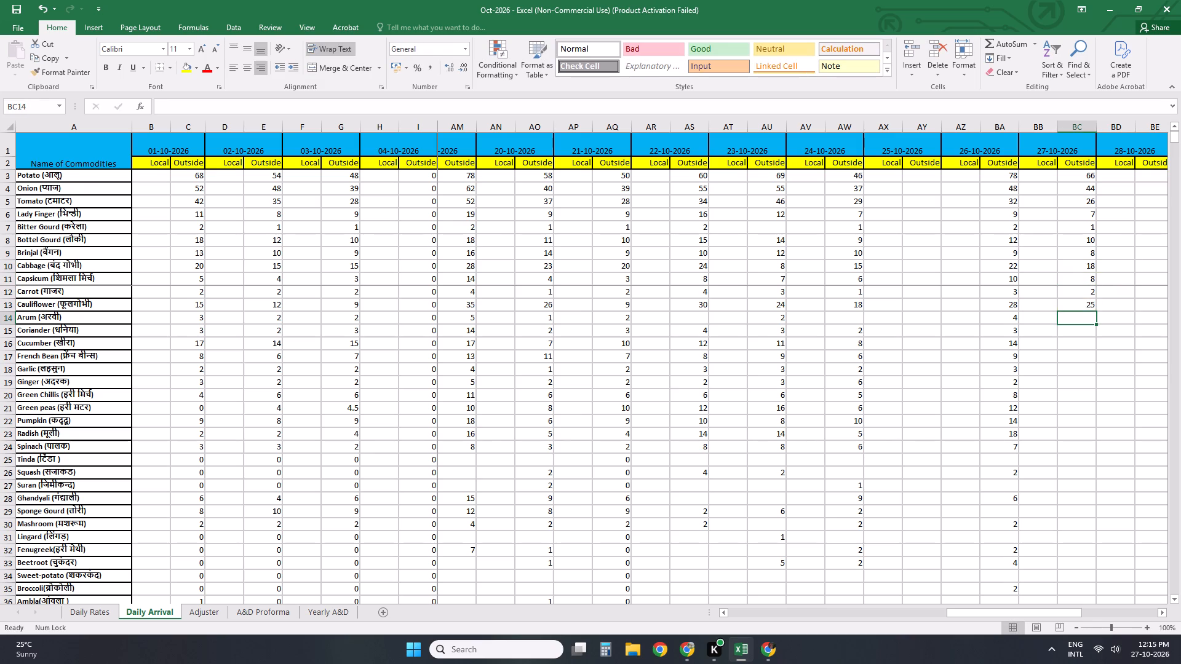
key("3")
key("Right")
key("Down")
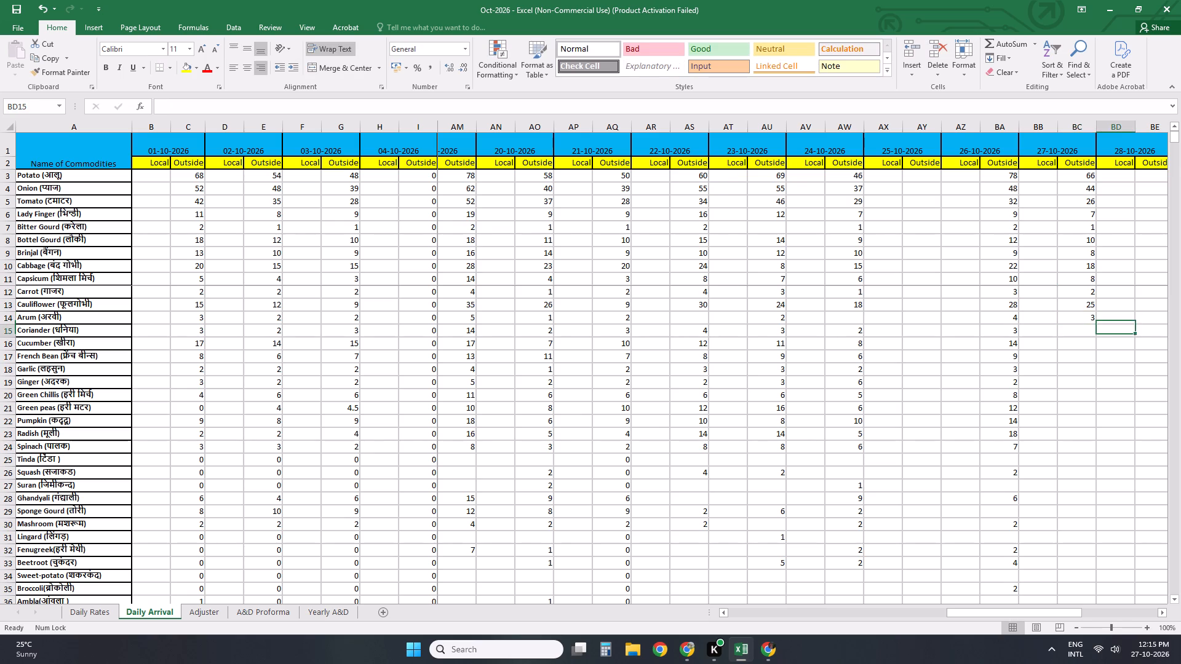
key("Left")
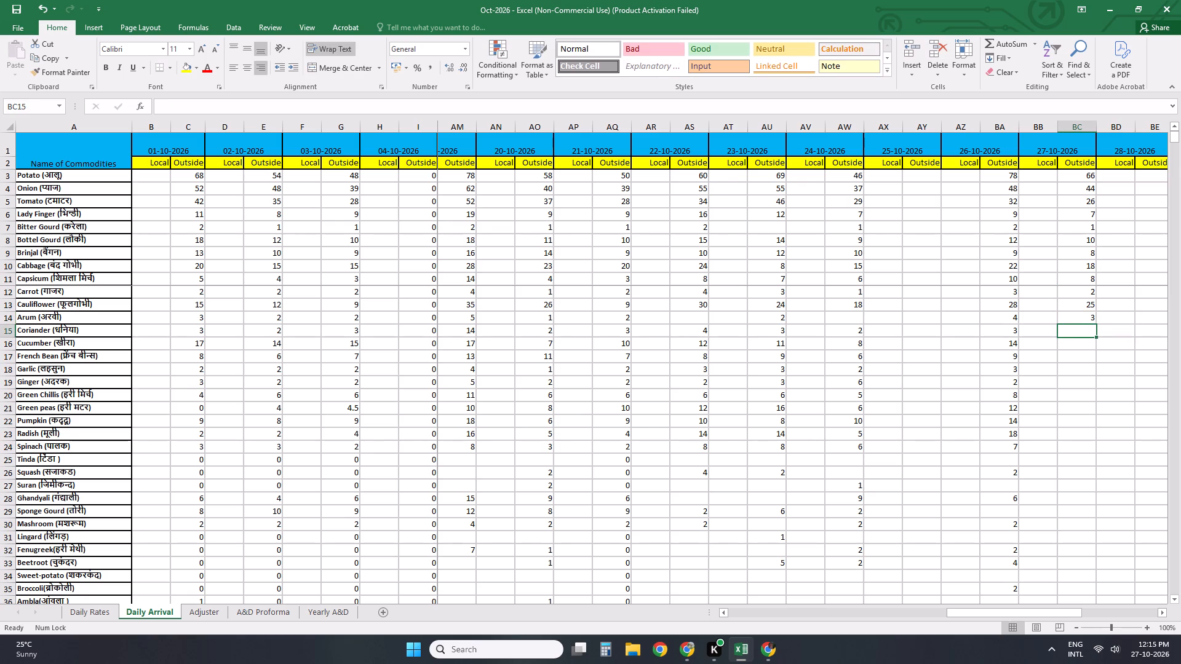
key("2")
key("Down")
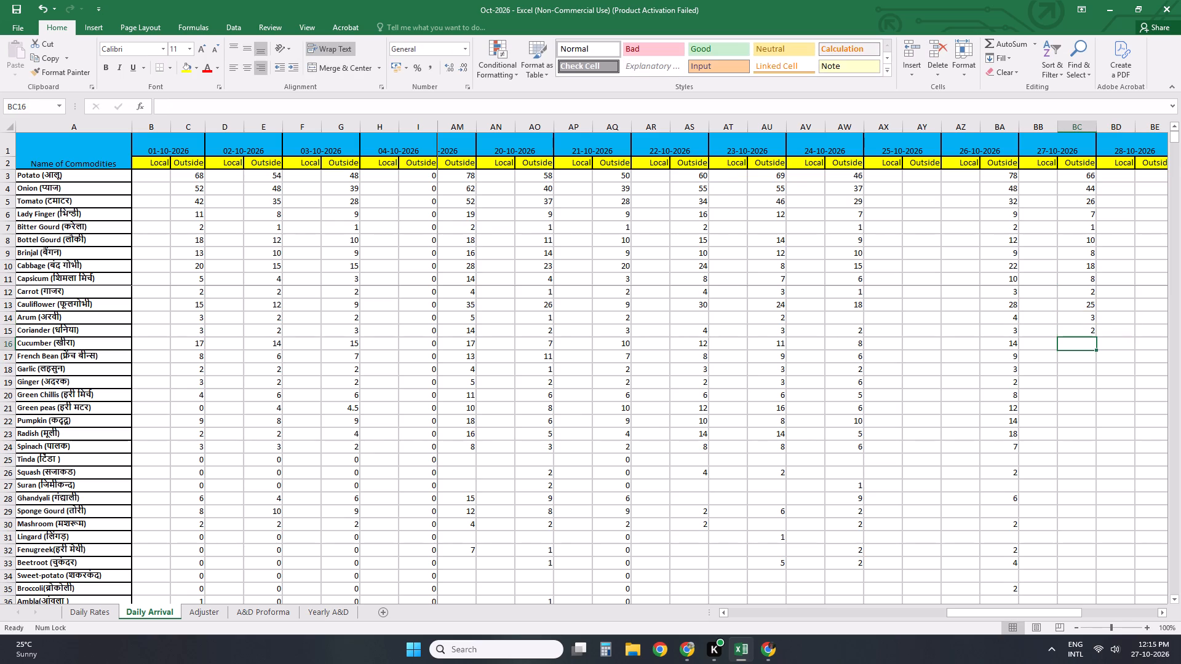
type("12")
key("Right")
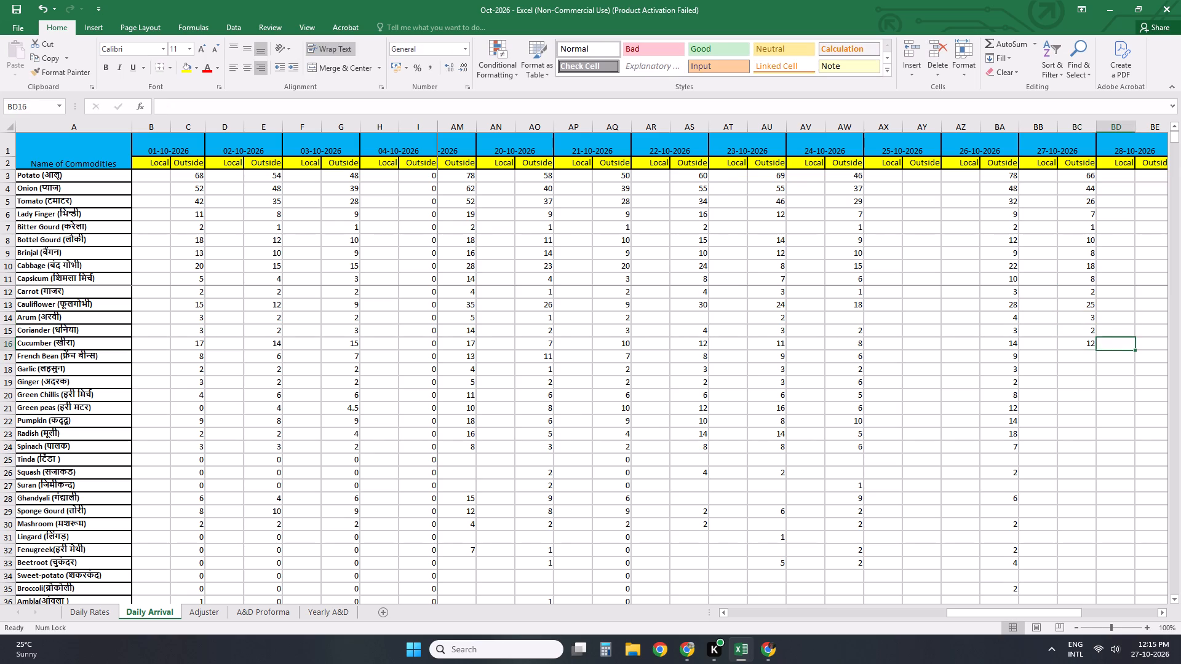
Enter the 27-10-2026 Outside arrivals for French Bean as 7, Garlic as 2 and Ginger as 2.
key("Down")
key("Left")
key("7")
key("Down")
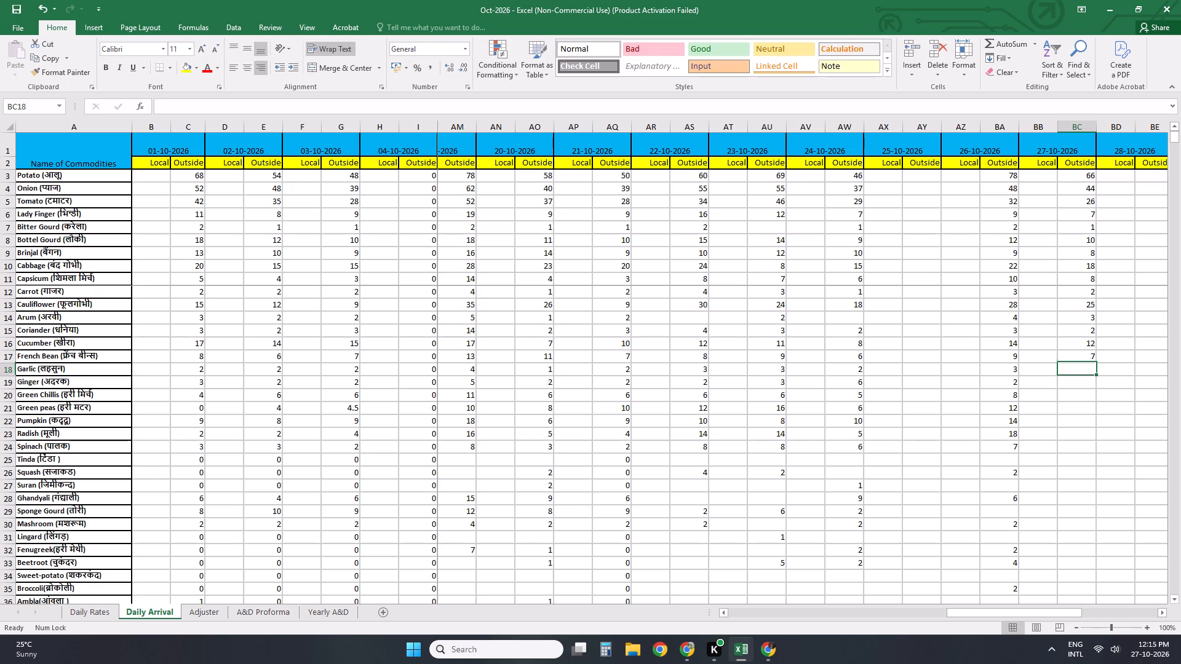
key("2")
key("Down")
key("2")
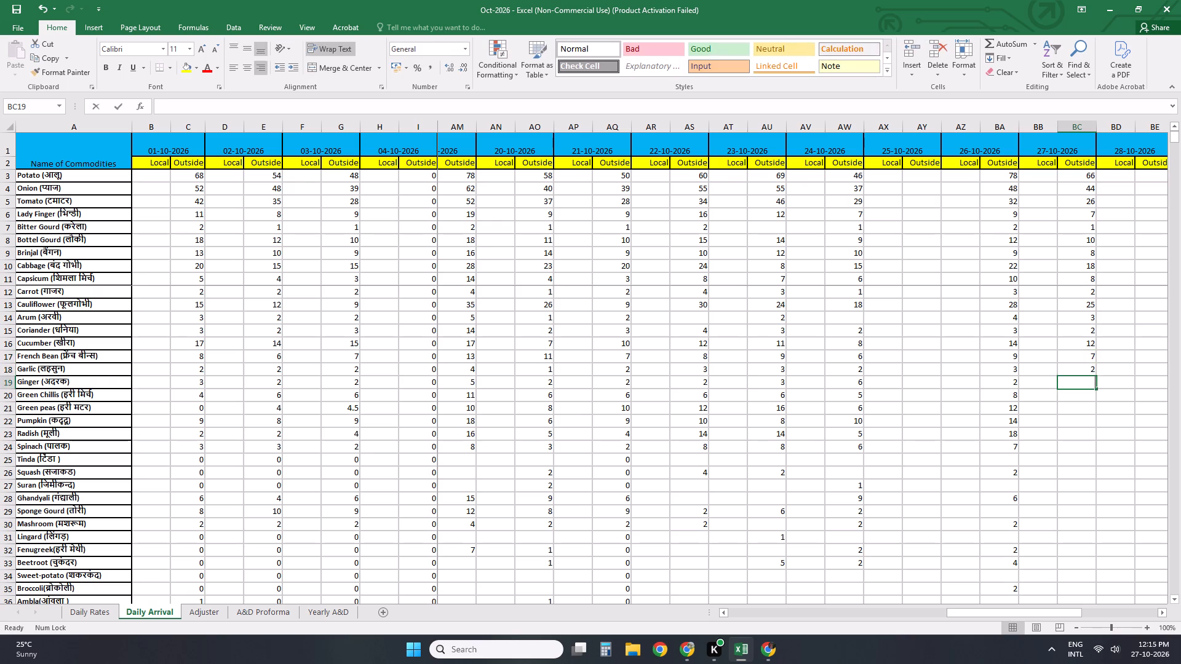
key("Down")
Enter the 27-10-2026 Outside arrivals for Green Chillis as 6, Green peas as 10 and Pumpkin as 12.
key("6")
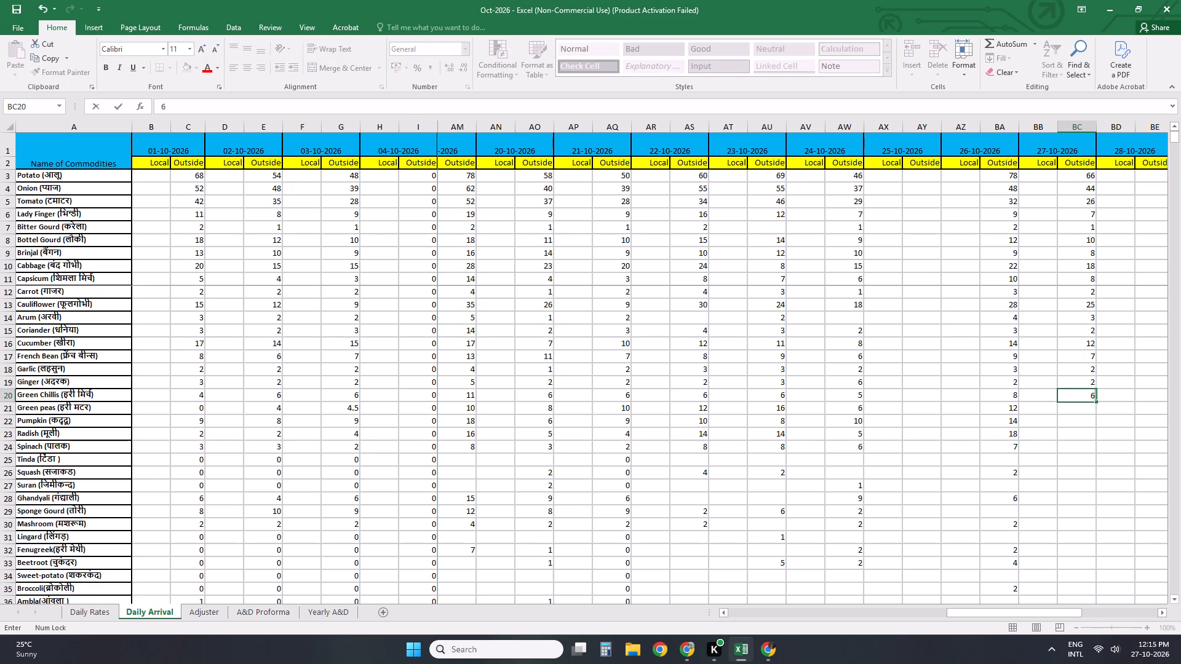
key("Right")
key("Down")
key("Left")
type("10")
key("Down")
key("Left")
key("Right")
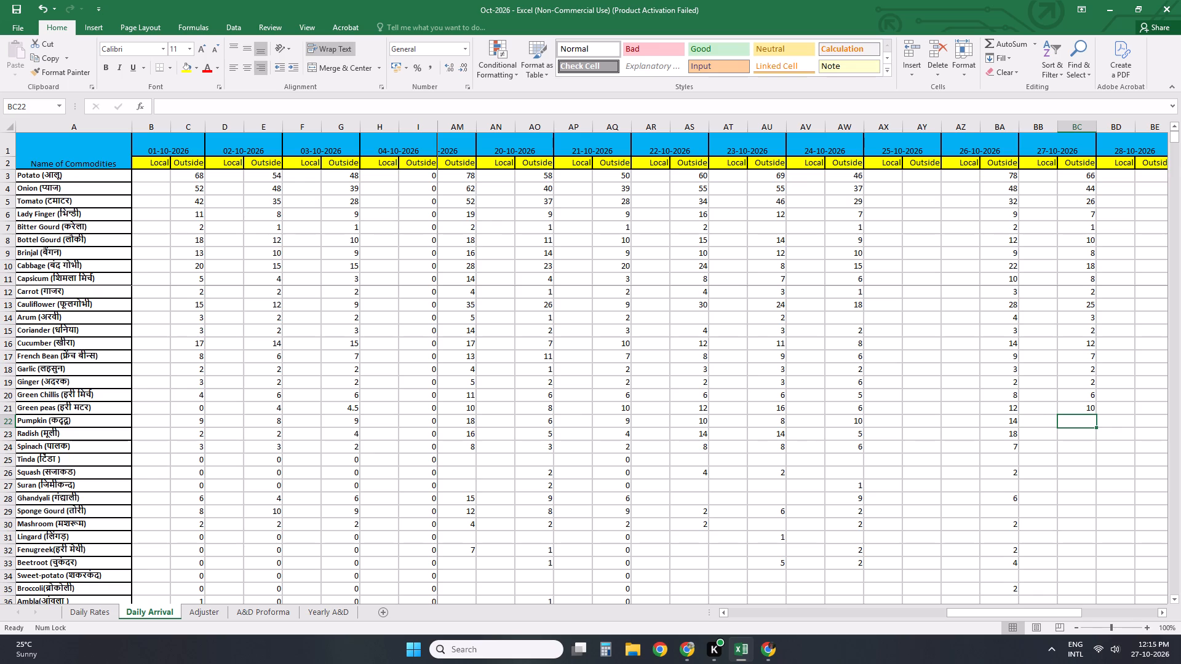
key("1")
key("2")
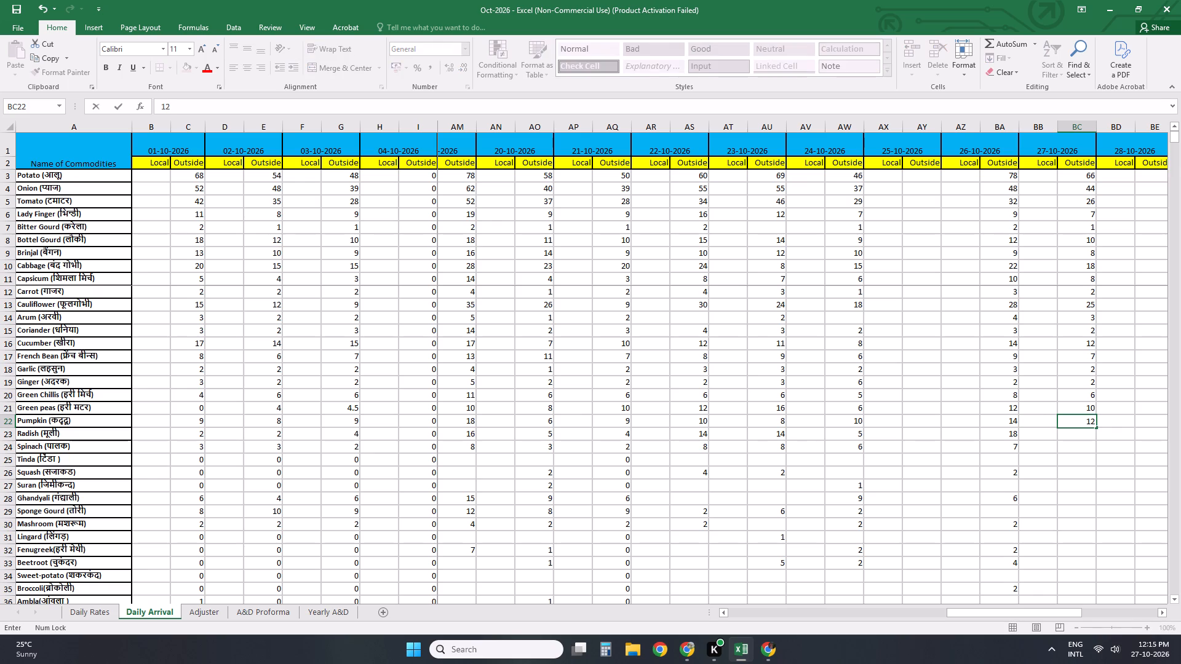
key("Right")
Enter the 27-10-2026 Outside arrivals for Radish as 15, Spinach as 5 and Squash as 1, leaving Tinda blank.
key("Left")
key("Down")
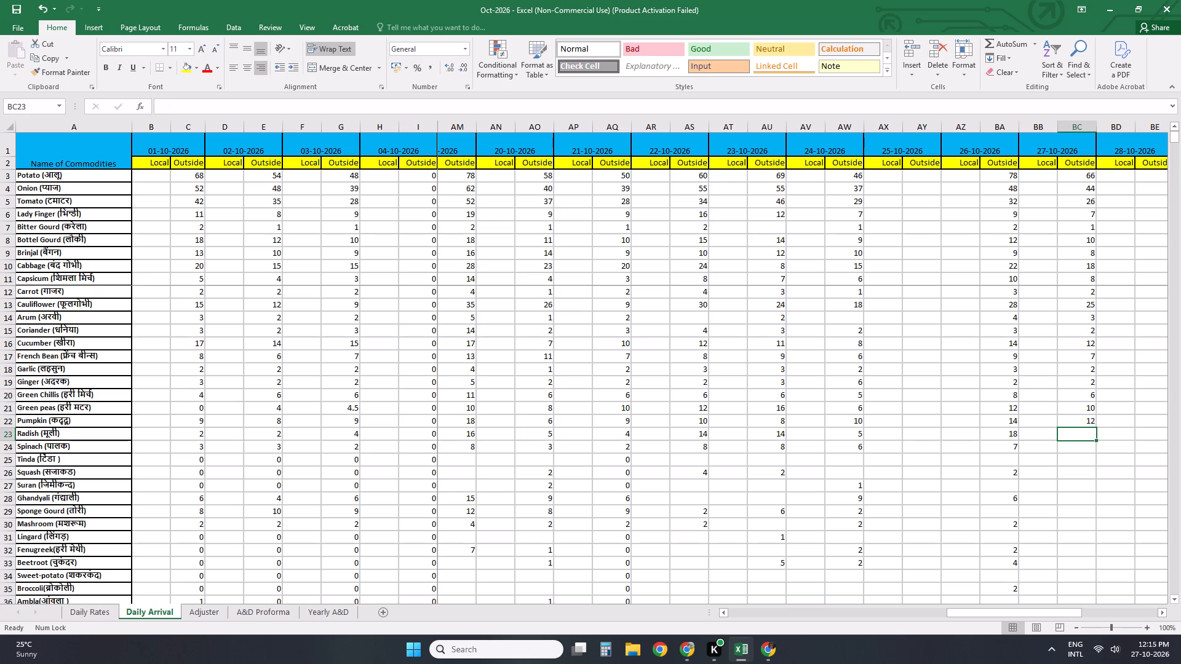
type("15")
key("Down")
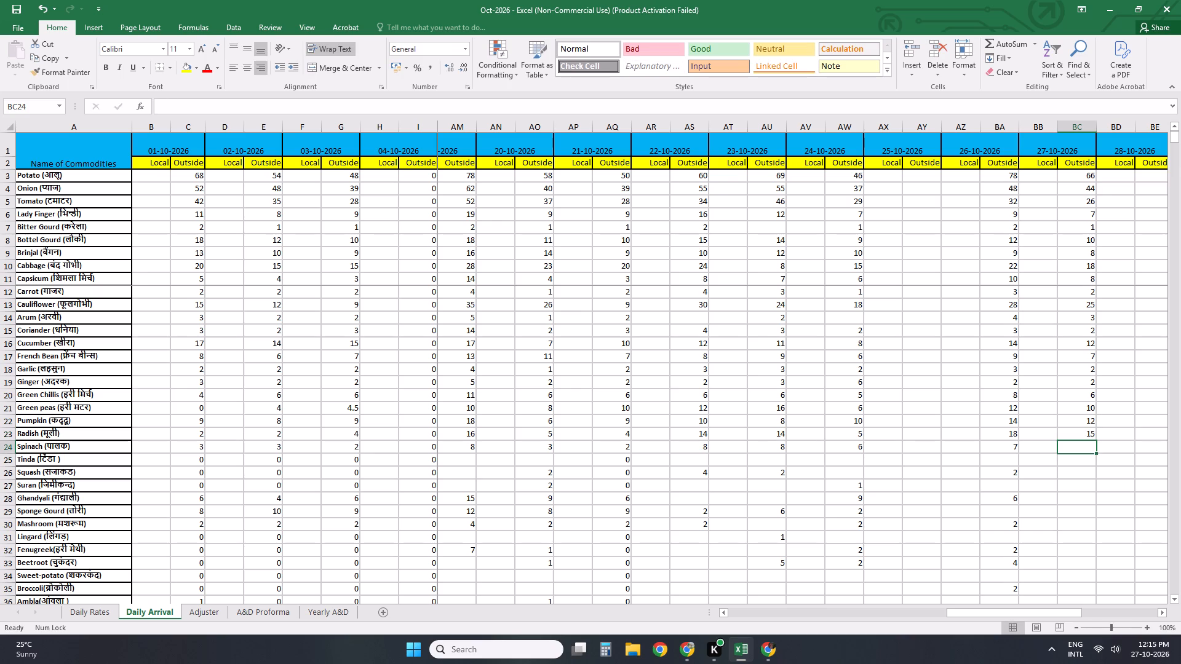
key("5")
key("Down")
key("Down")
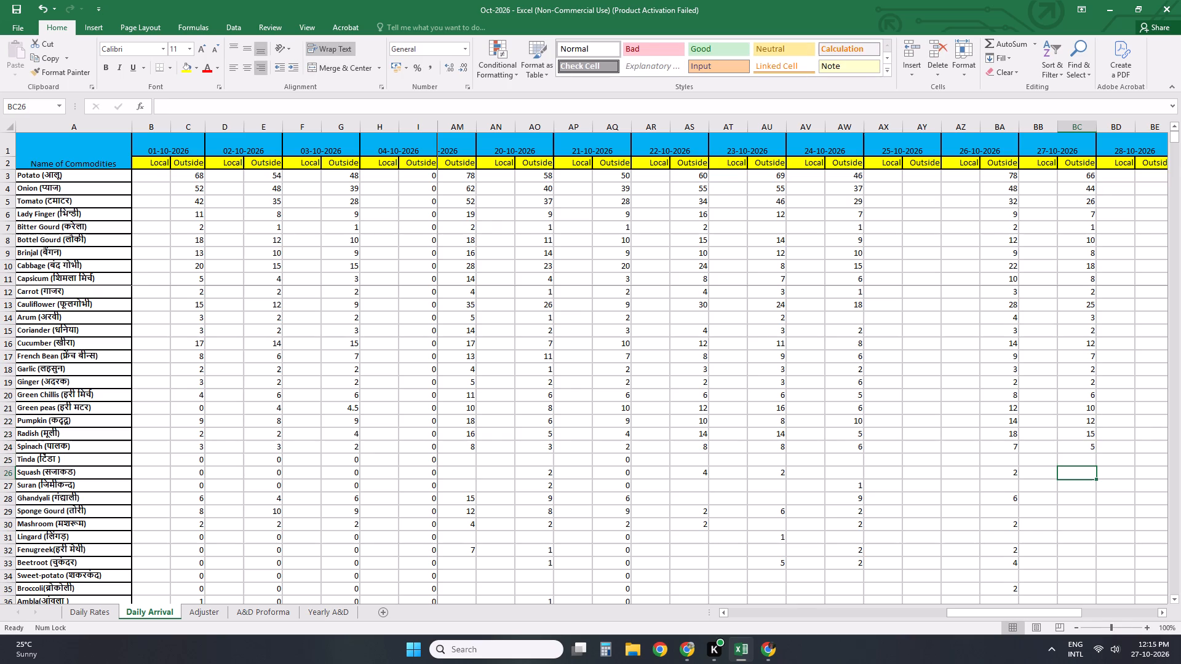
key("1")
key("Down")
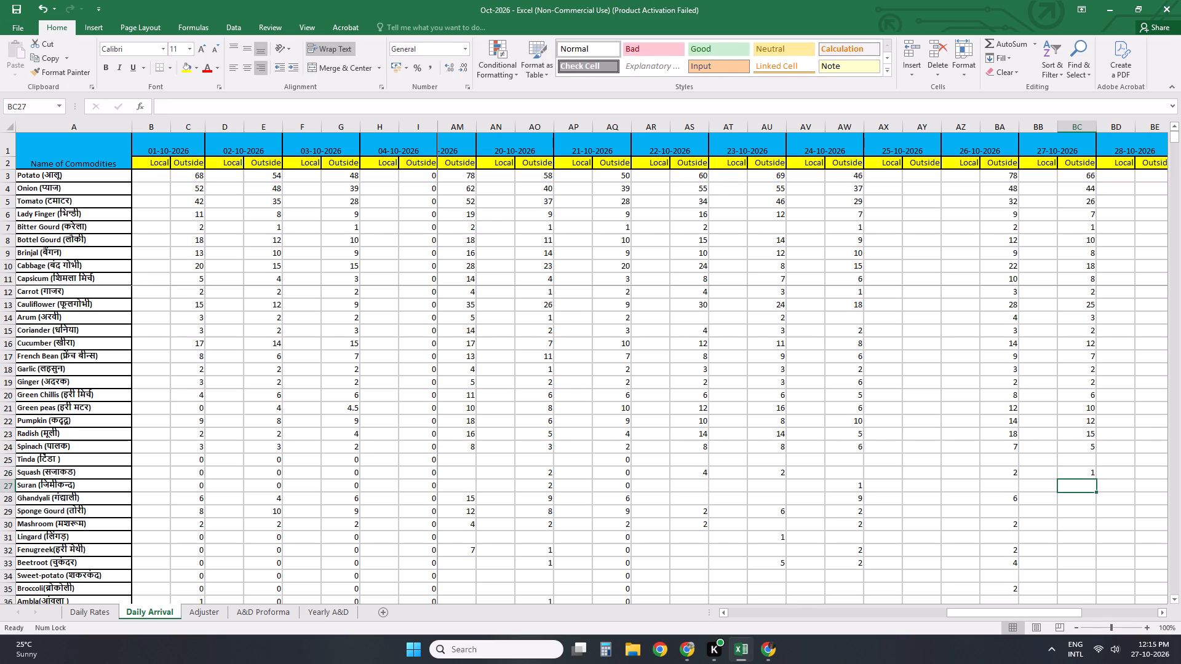
Enter the 27-10-2026 Outside arrivals for Ghandyali as 5 and Mashroom as 2, leaving Suran and Sponge Gourd blank.
key("Down")
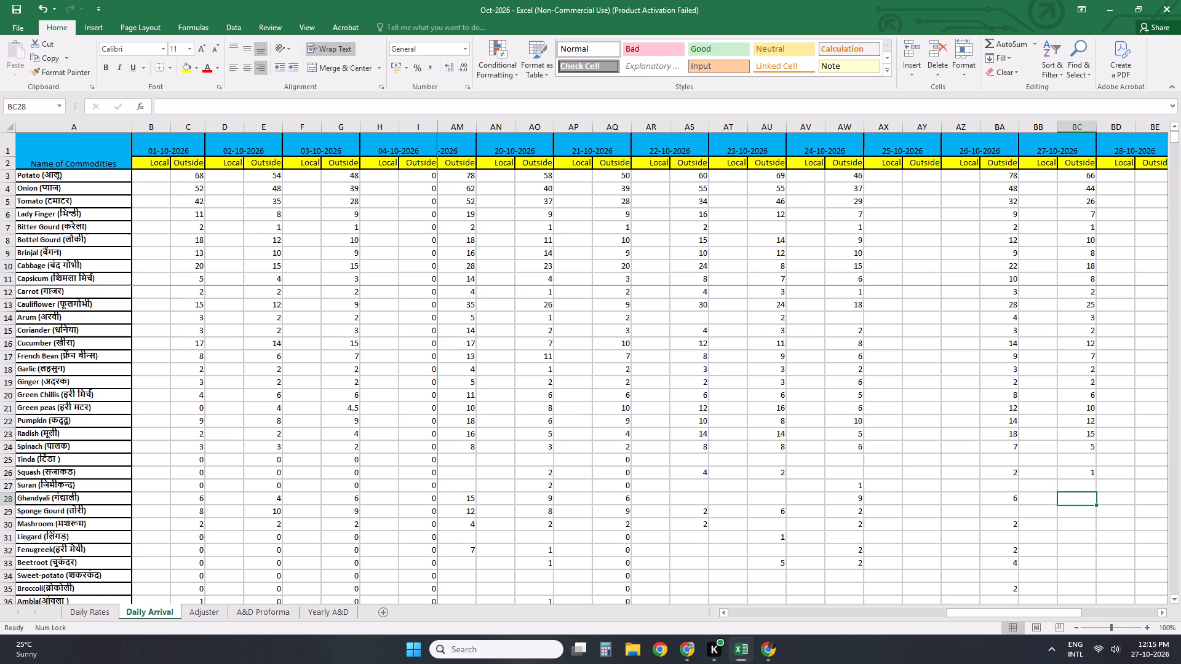
key("5")
key("Down")
key("Down")
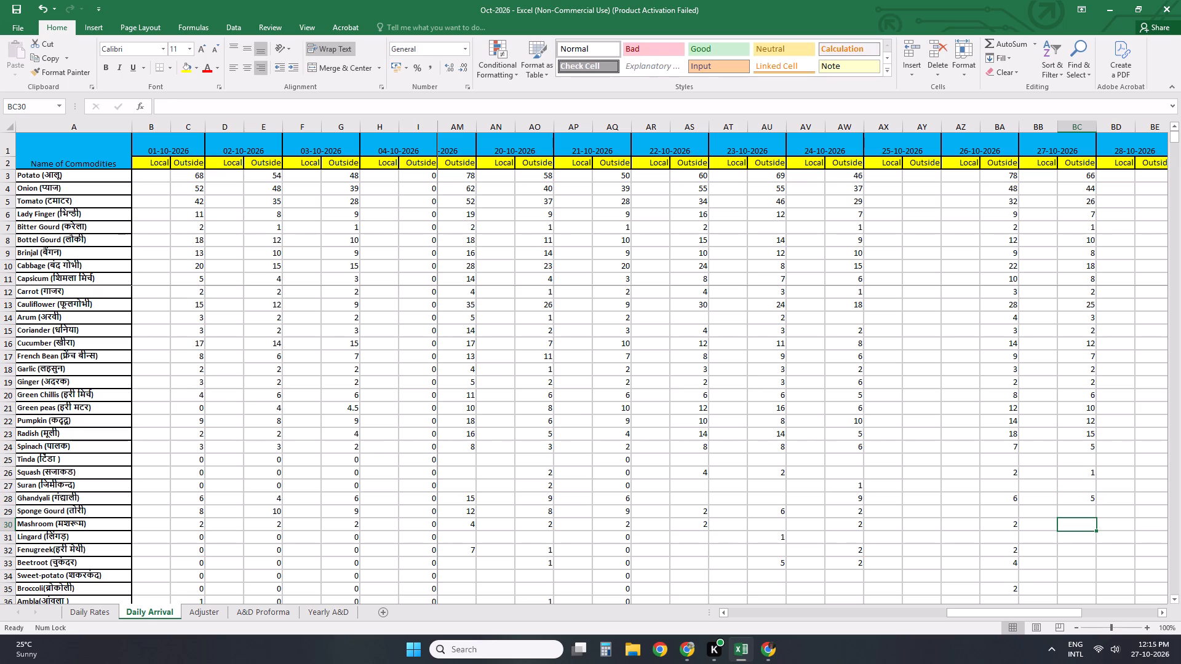
key("2")
key("Down")
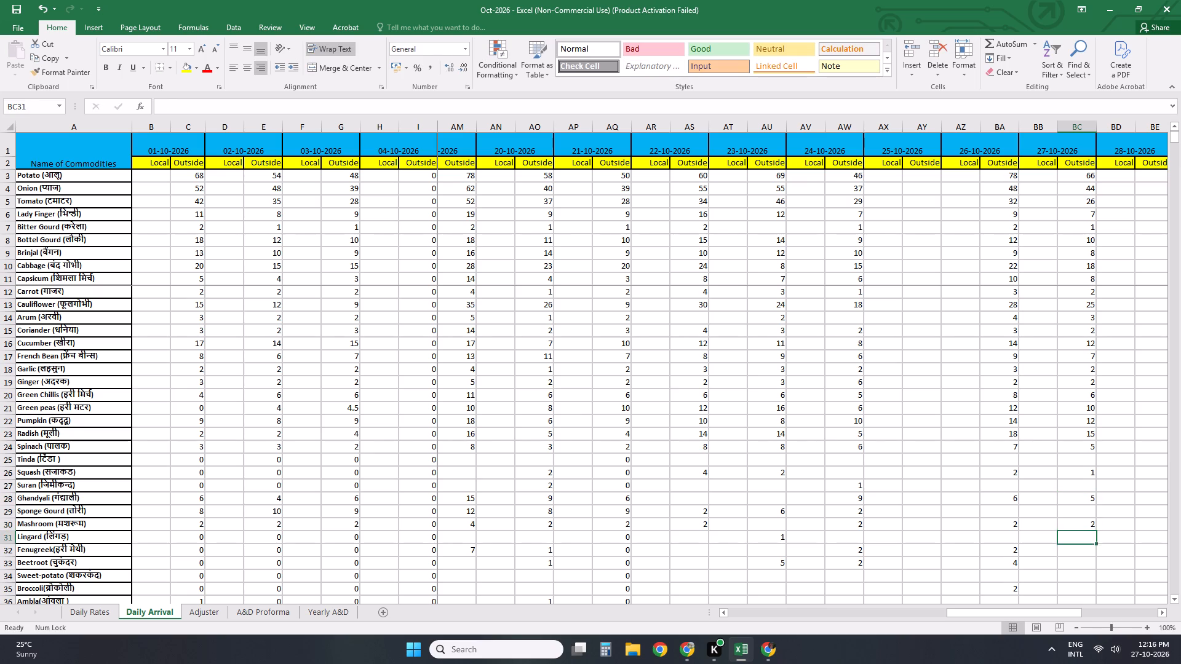
Enter the 27-10-2026 Outside arrivals for Fenugreek as 2 and Beetroot as 1, leaving Lingard blank.
key("Down")
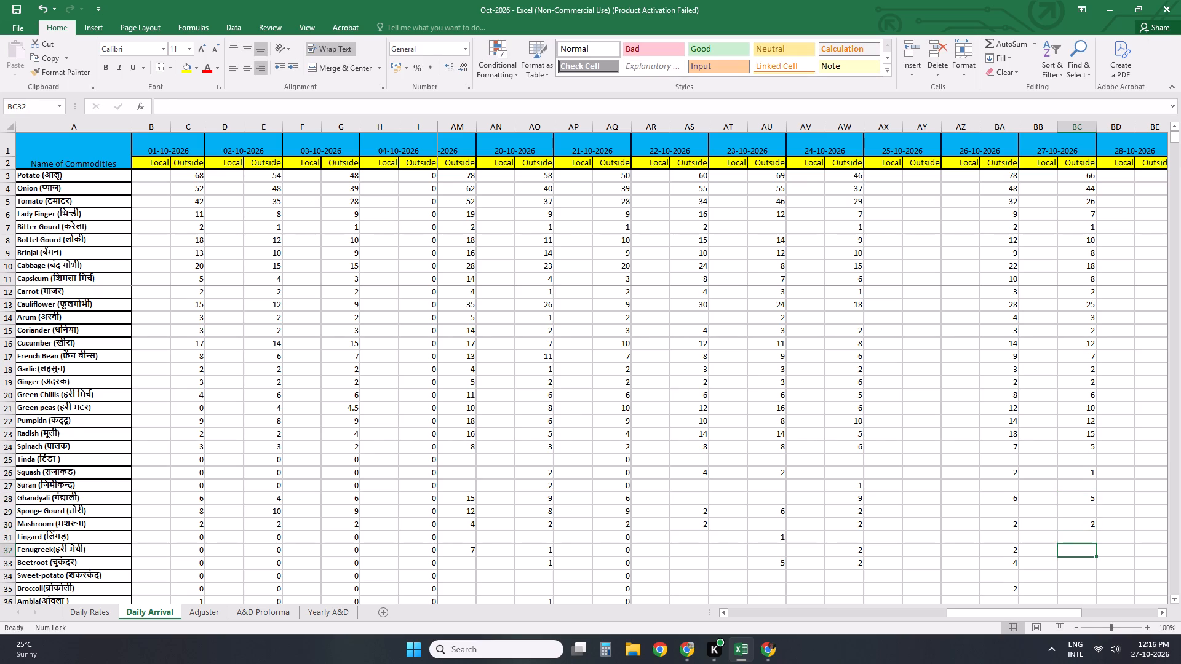
key("2")
key("Right")
key("Down")
key("Left")
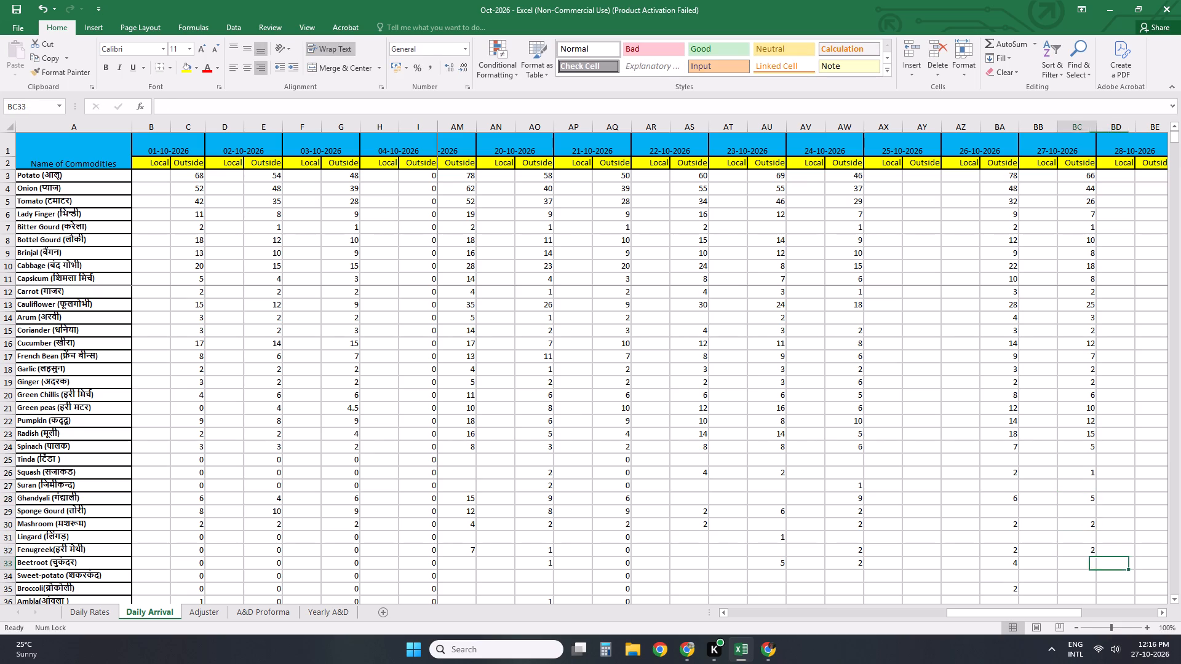
key("1")
key("Down")
Enter the 27-10-2026 Outside arrivals for Season Leaves as 5 and correct it to 8, leaving Sweet-potato through Ash Gourd blank.
key("Down")
key("Down")
key("Down")
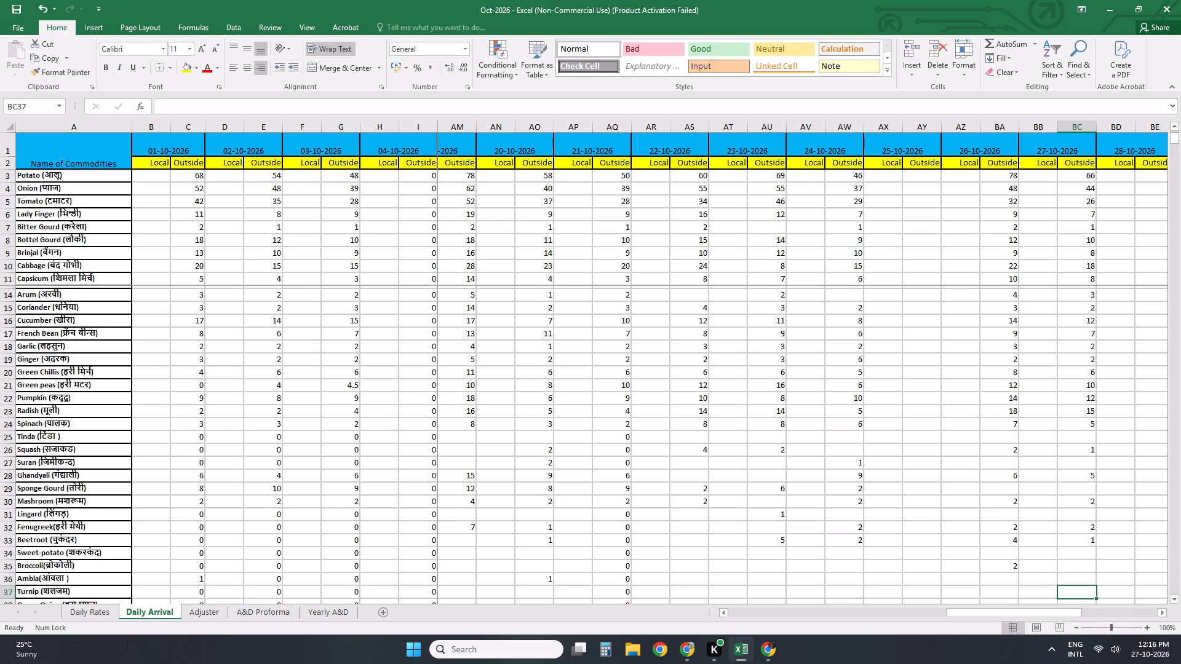
key("Down")
key("Down")
key("Down")
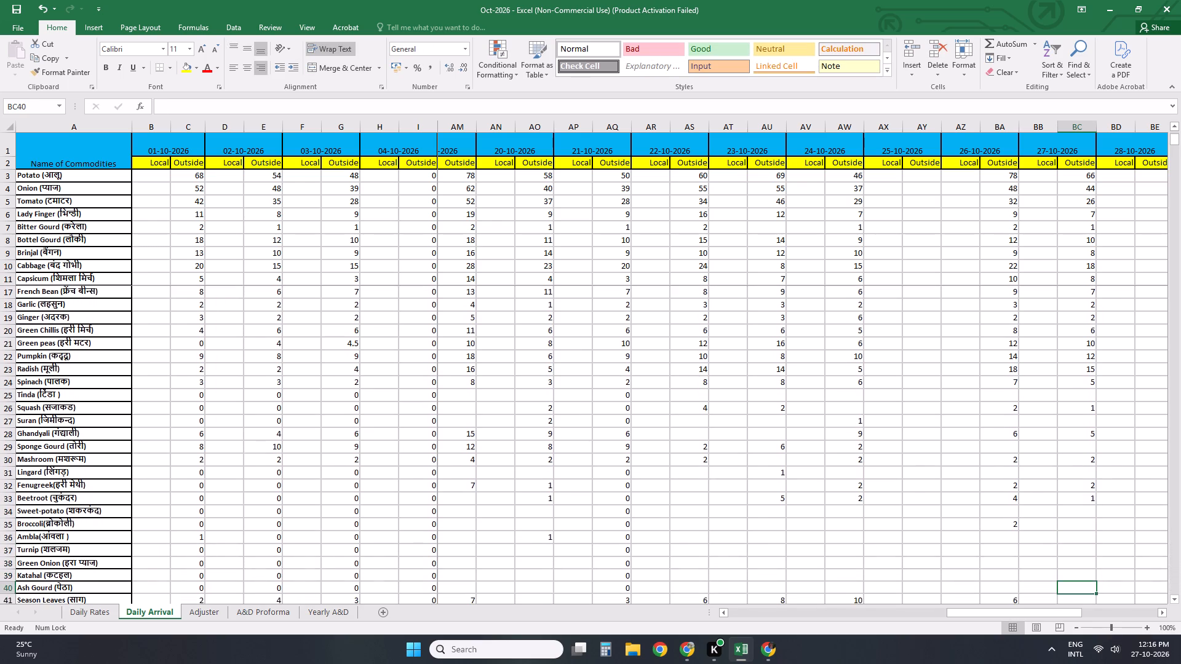
key("Down")
key("Down")
key("Up")
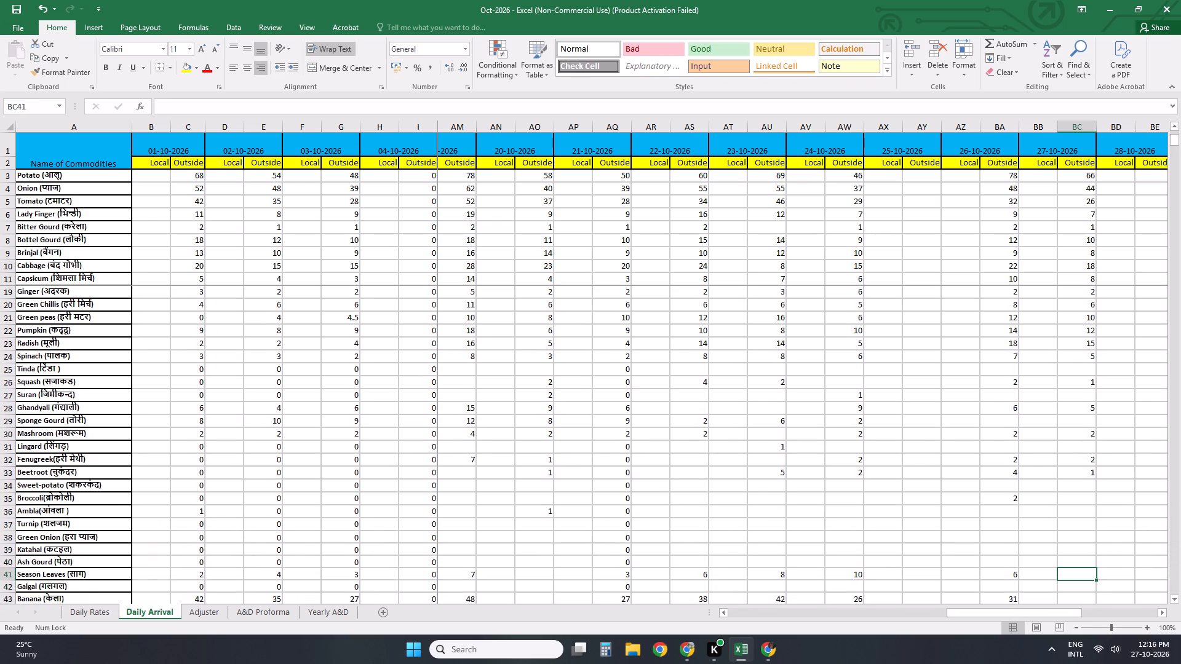
key("5")
key("Down")
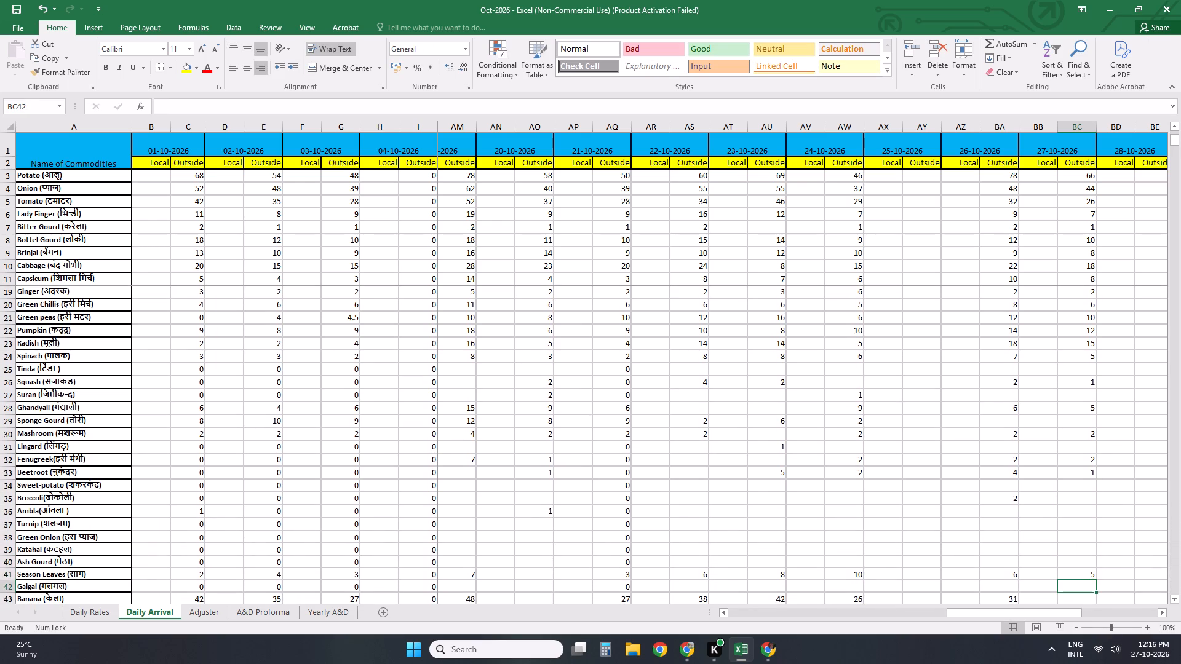
key("Up")
key("8")
key("Down")
Enter the 27-10-2026 Outside arrivals for Banana as 38, leaving Galgal blank.
key("Down")
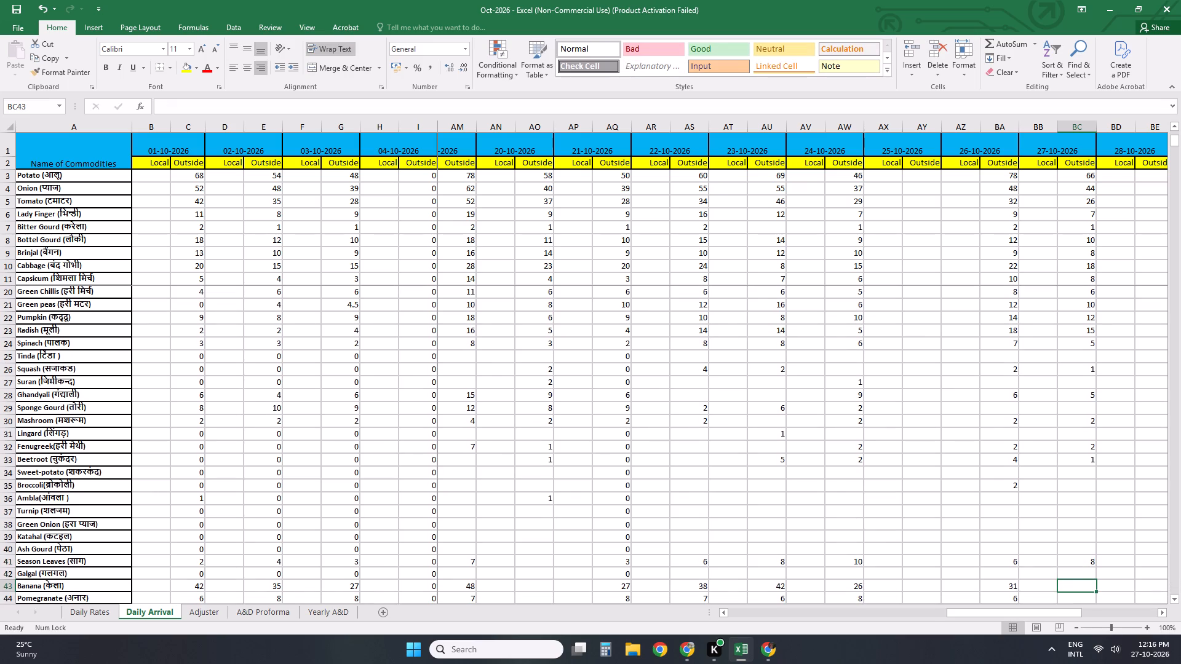
key("3")
key("8")
key("Right")
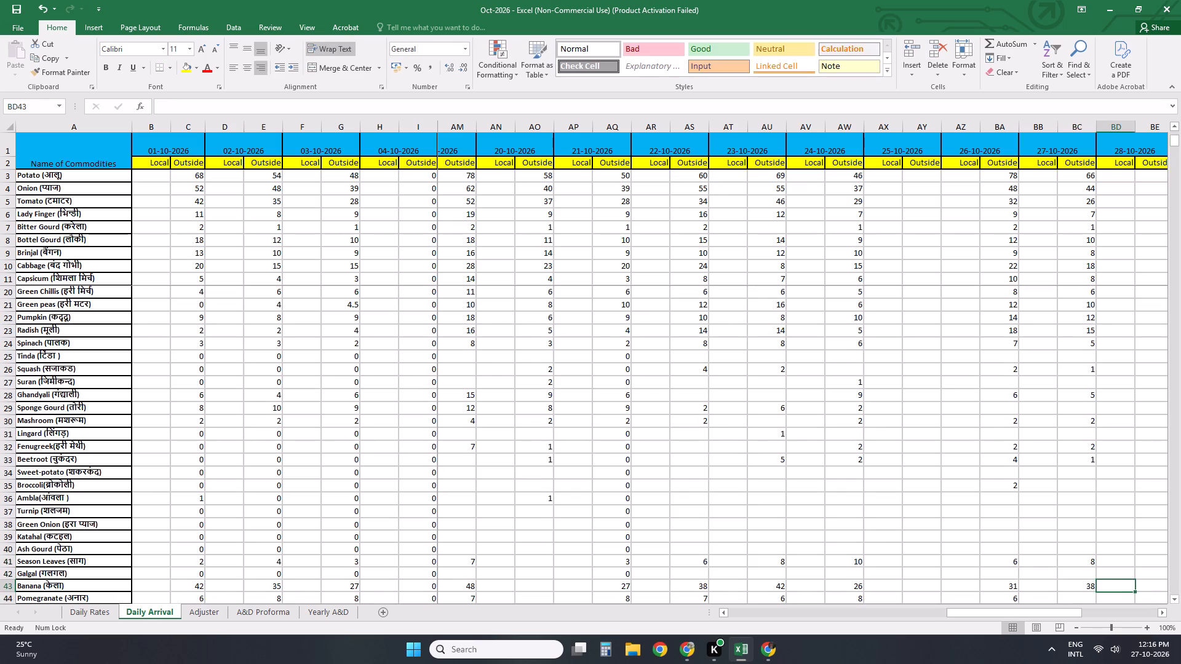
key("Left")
Select the Pomegranate cell in the 27-10-2026 Outside column for its arrivals entry.
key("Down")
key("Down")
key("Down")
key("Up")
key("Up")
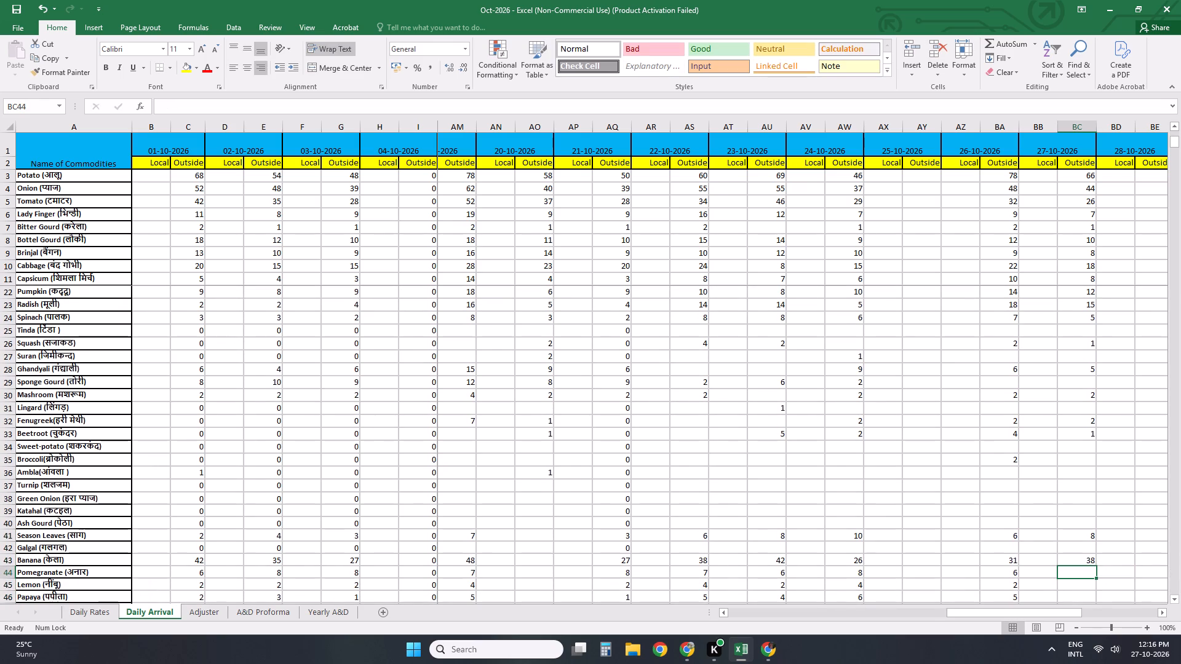
Enter the 27-10-2026 Outside arrivals for Pomegranate as 8, Lemon as 3, Papaya as 4 and Apple as 18.
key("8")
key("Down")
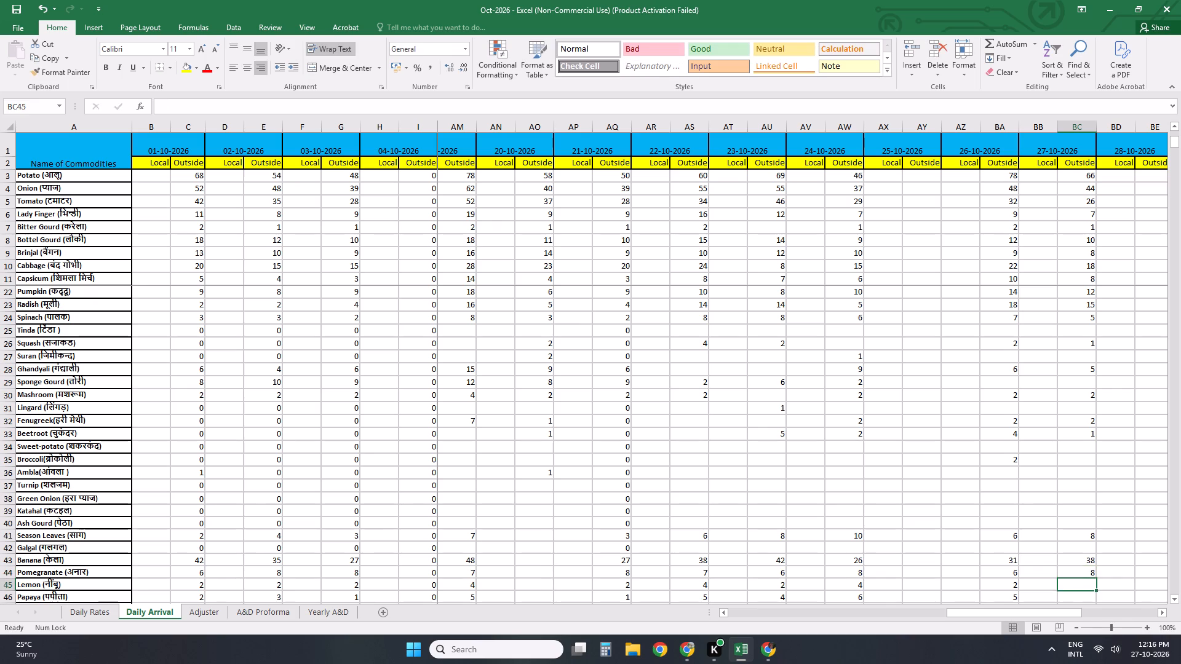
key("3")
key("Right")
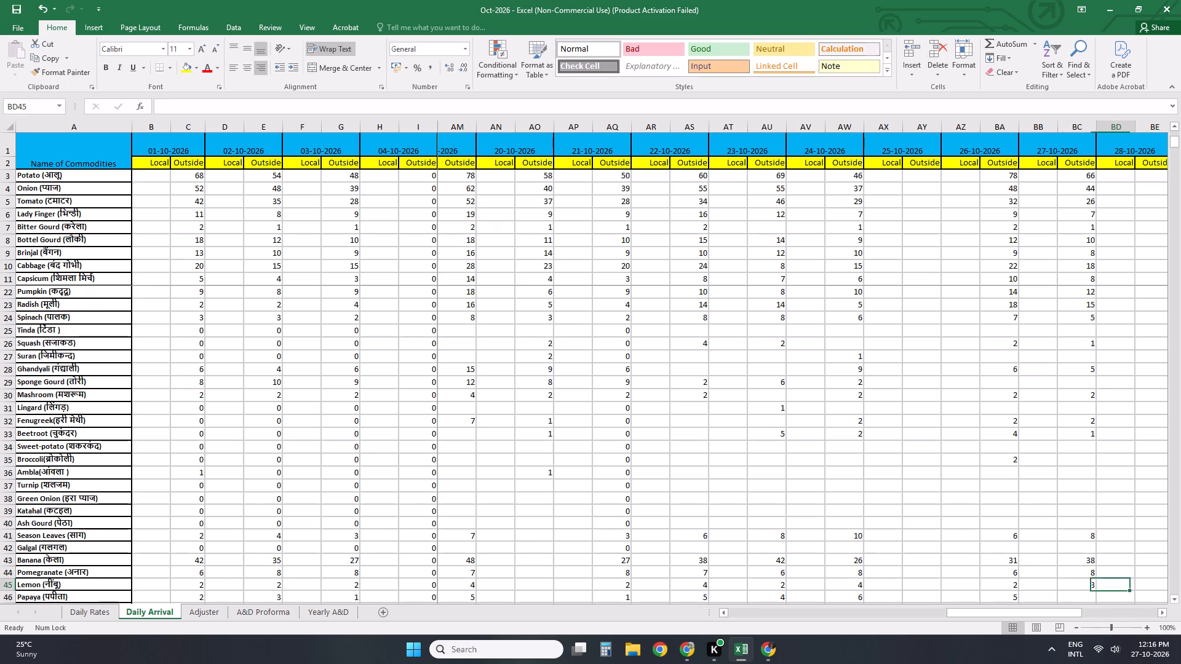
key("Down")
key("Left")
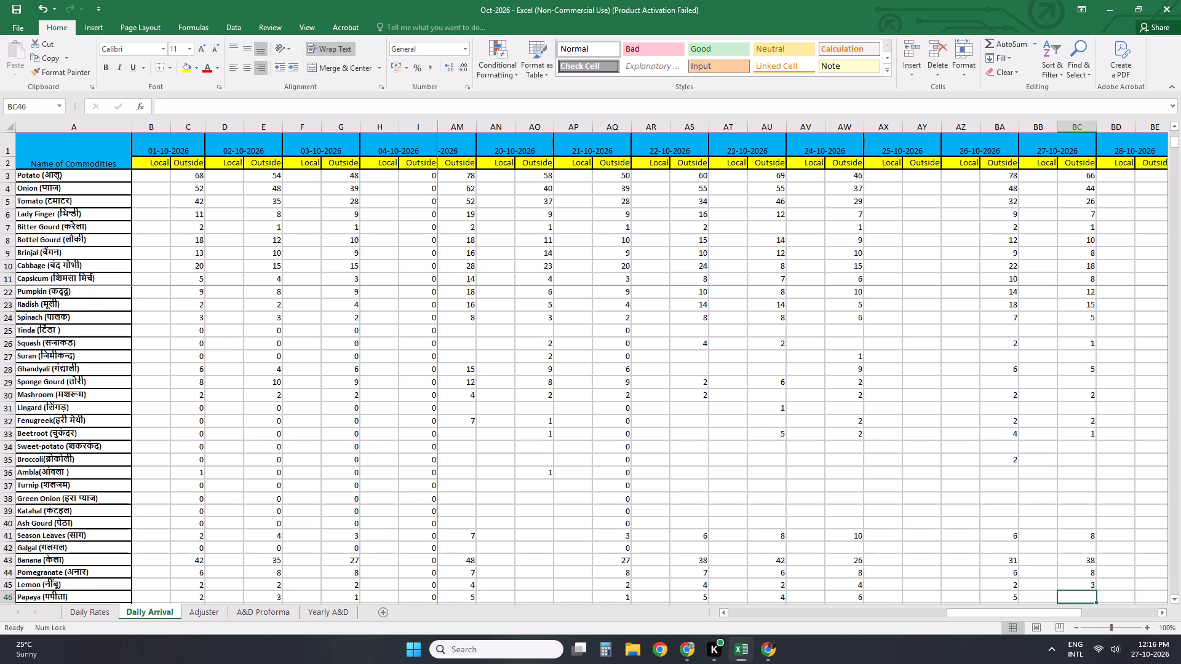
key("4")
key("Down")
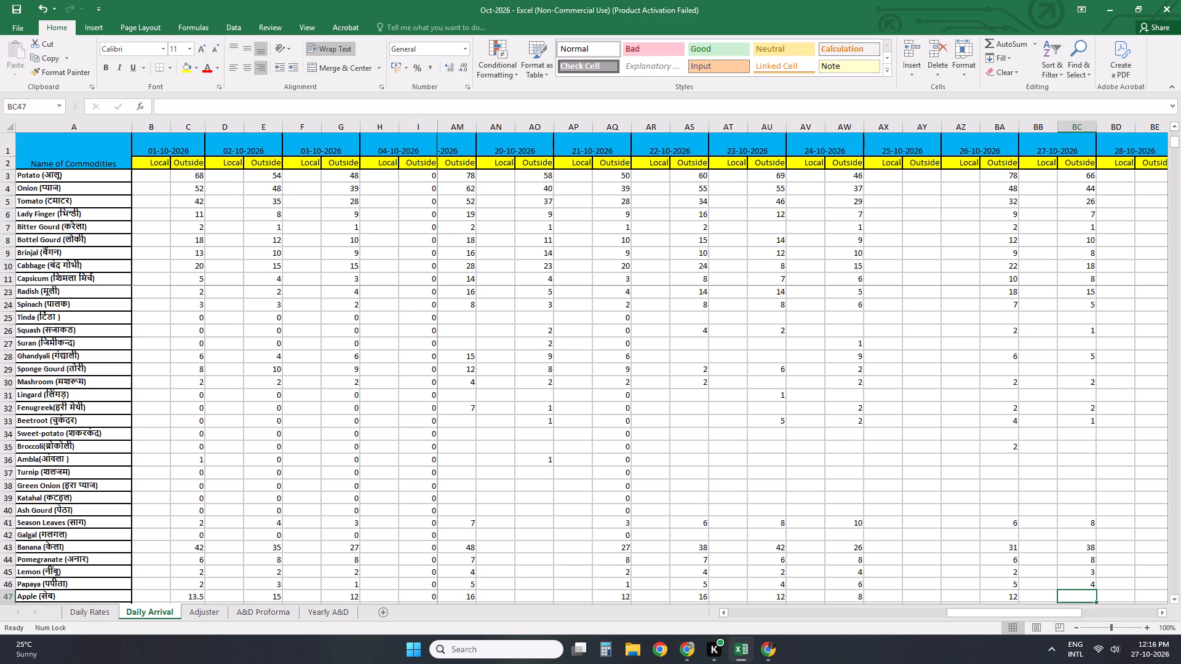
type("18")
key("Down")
Enter the 27-10-2026 Outside arrivals for Guava as 10, leaving Mango through Grapes blank.
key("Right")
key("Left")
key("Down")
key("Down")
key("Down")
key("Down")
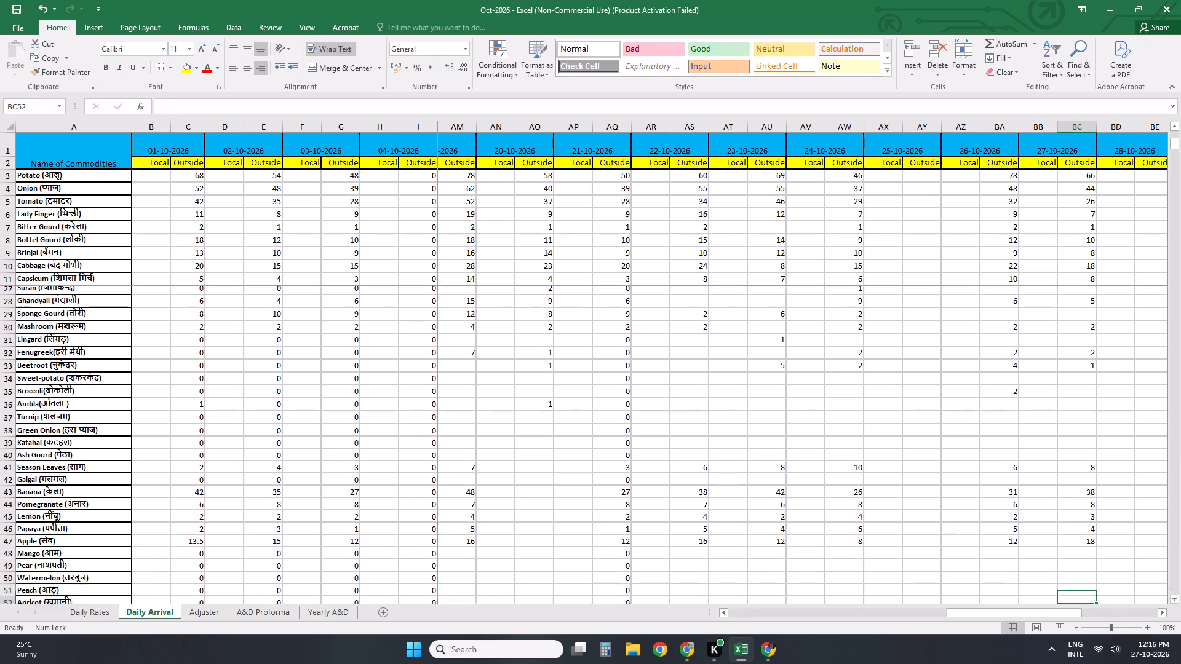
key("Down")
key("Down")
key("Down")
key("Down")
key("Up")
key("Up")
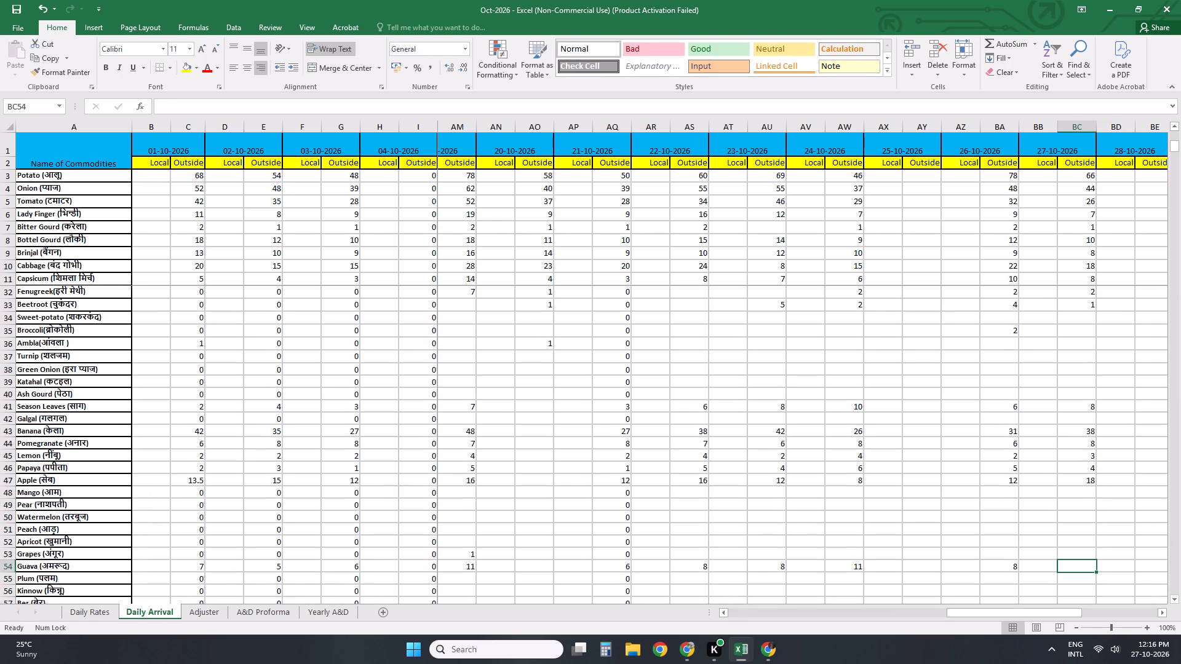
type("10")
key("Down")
Enter the 27-10-2026 Outside arrivals for Persimmon as 12, leaving Plum through Orange blank.
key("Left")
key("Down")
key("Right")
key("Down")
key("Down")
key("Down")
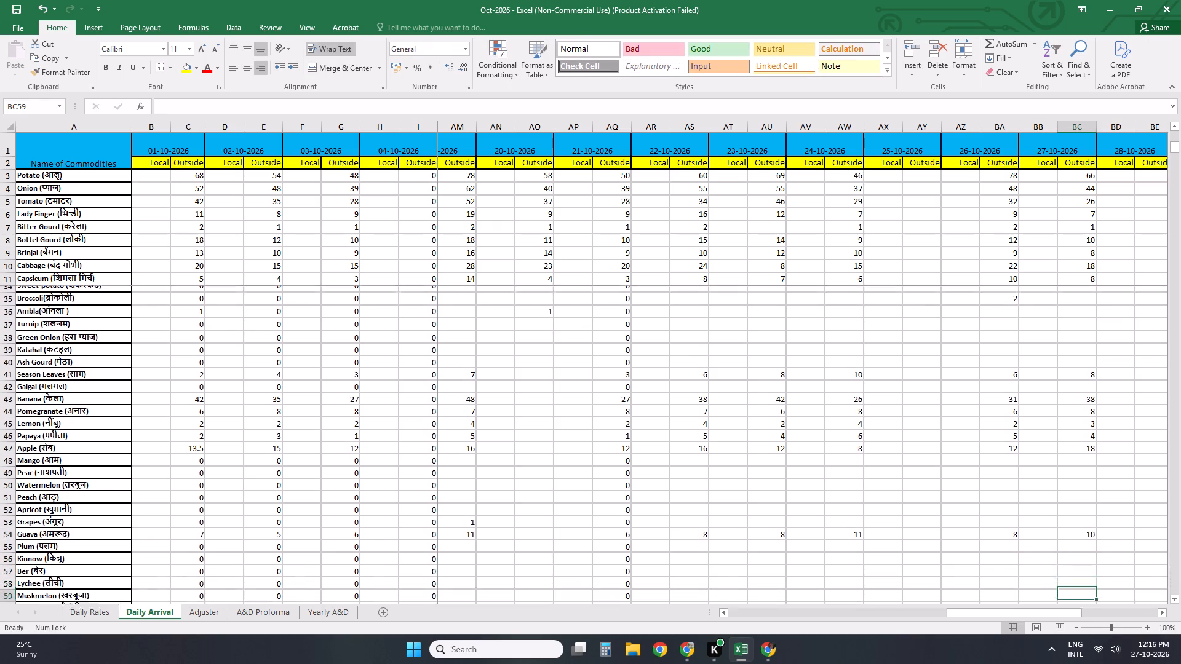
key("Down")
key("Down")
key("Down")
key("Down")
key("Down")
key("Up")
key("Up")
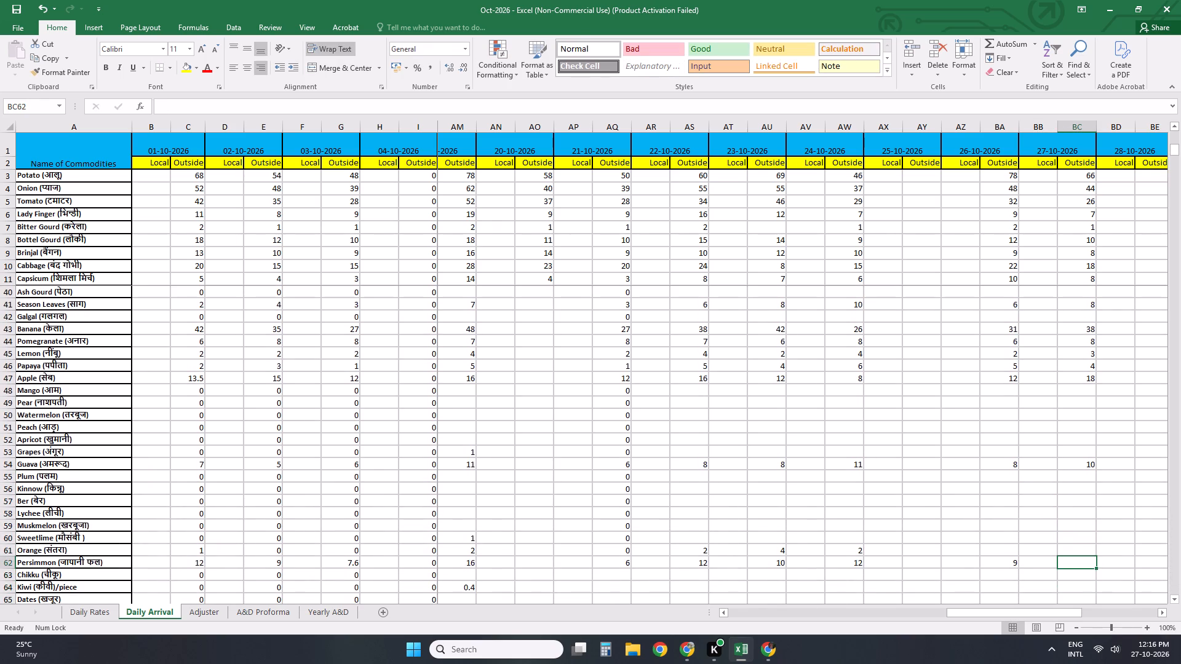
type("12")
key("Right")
Review the 27-10-2026 columns from Chikku down to the Total row, leaving the remaining commodities blank.
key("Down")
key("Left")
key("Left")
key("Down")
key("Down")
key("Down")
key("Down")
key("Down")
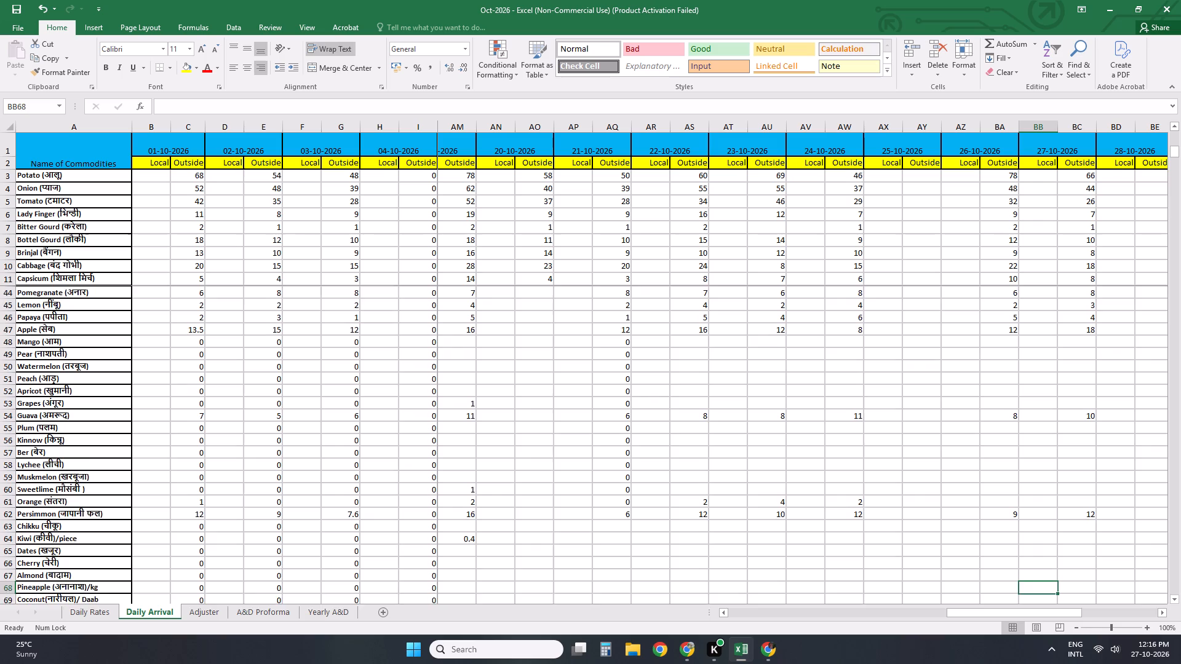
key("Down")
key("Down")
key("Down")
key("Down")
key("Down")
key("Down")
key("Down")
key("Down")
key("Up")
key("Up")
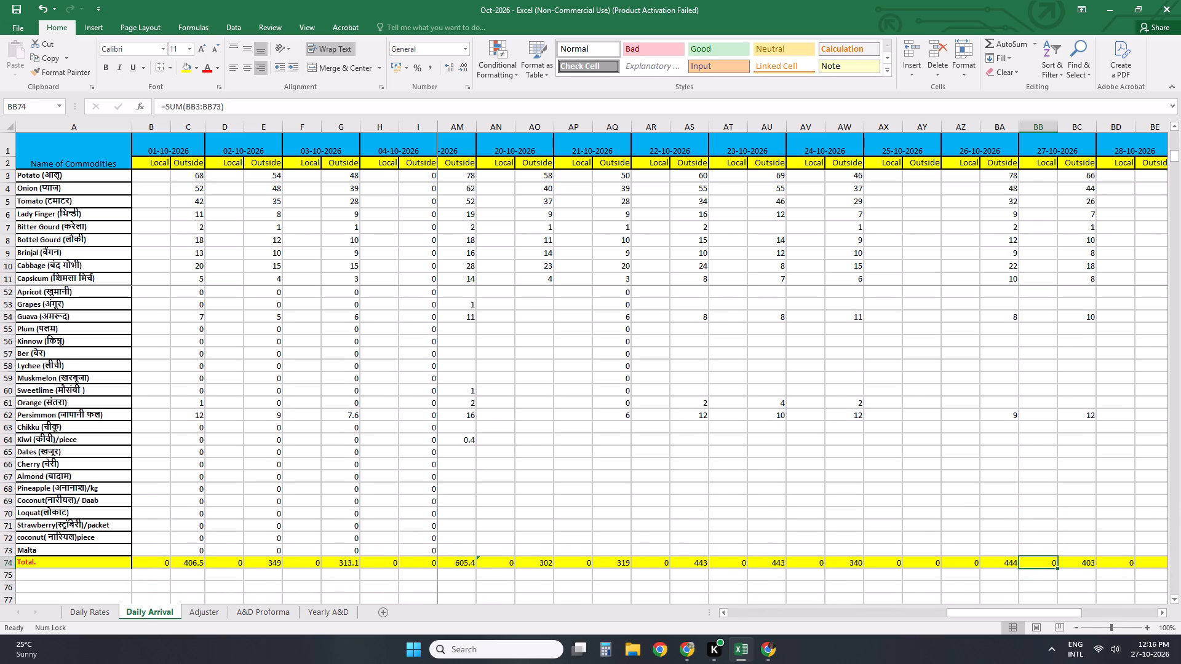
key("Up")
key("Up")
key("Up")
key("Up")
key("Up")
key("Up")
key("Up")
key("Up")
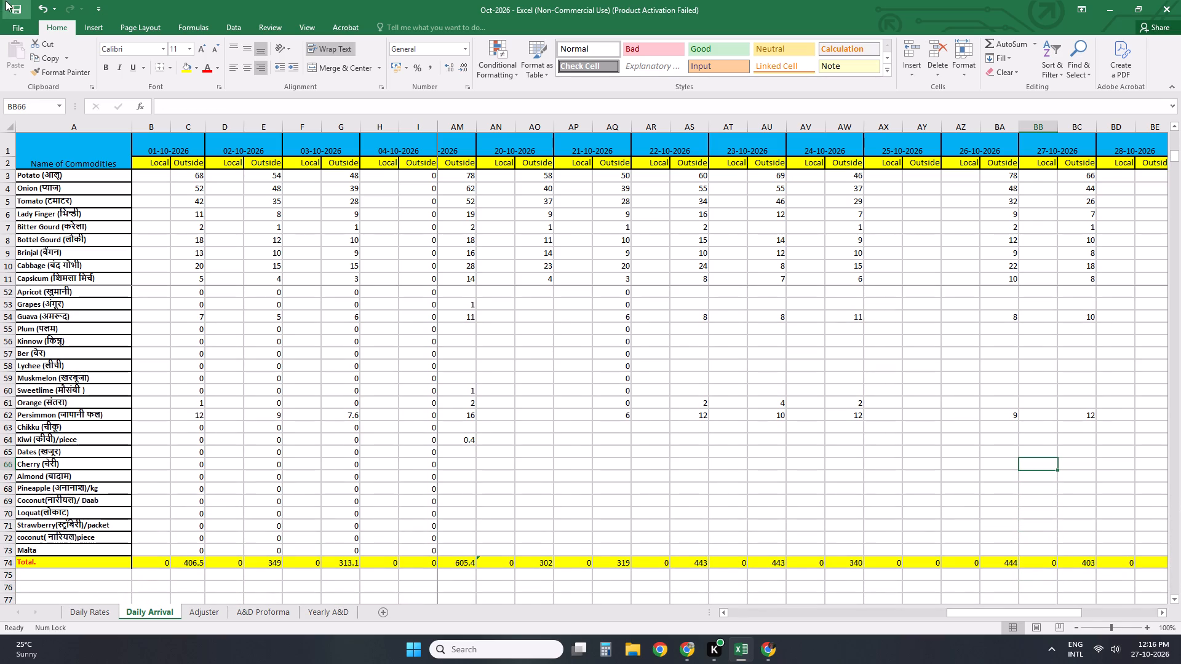
Save the Oct-2026 workbook and close it.
triple_click(12, 7)
double_click(12, 7)
left_click(1180, 12)
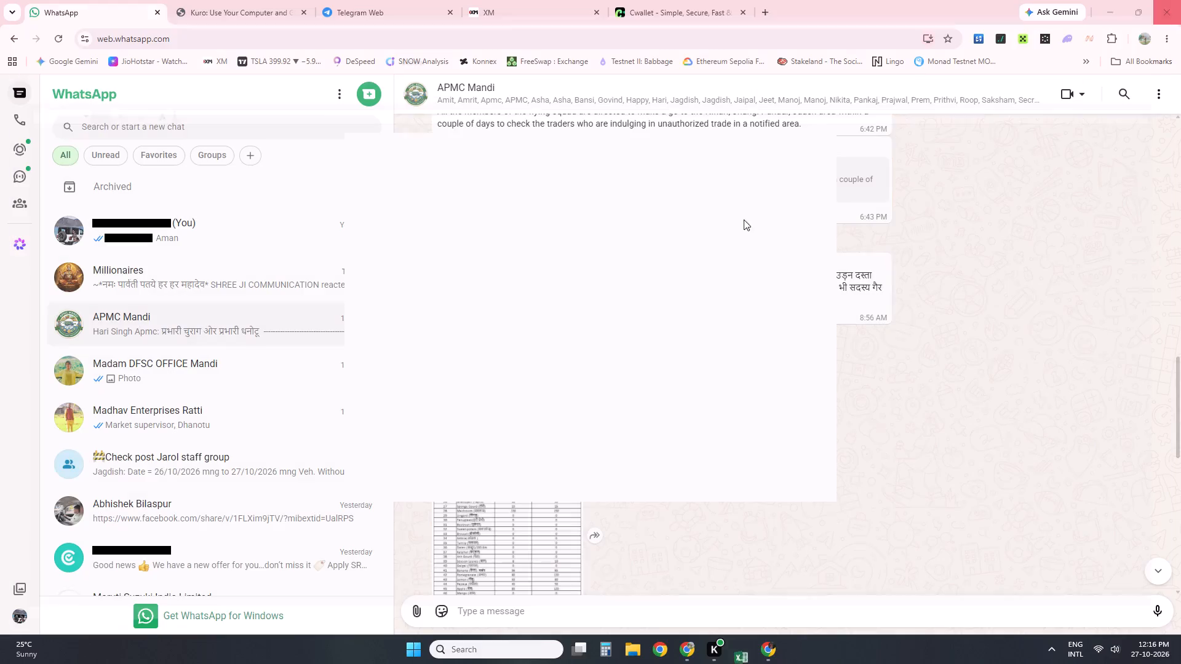